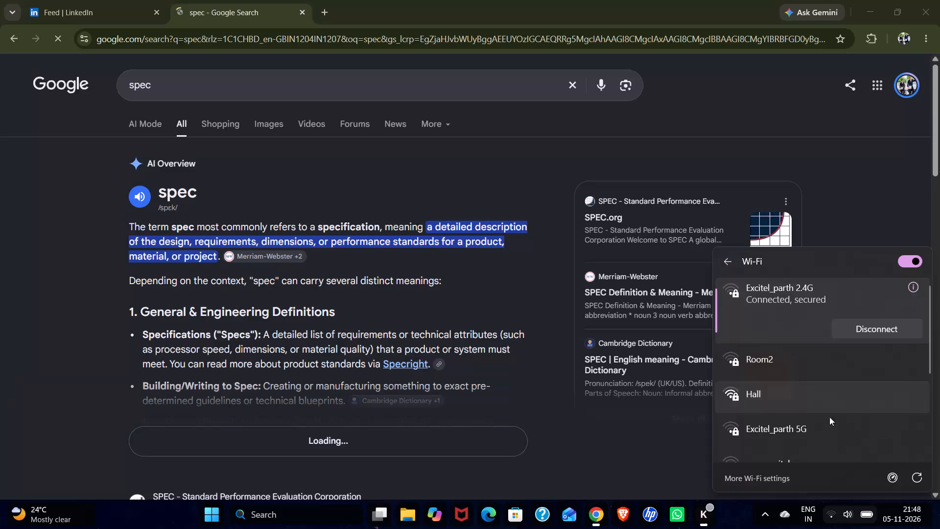
Refresh the available Wi-Fi networks and connect to the open network Vivo T4 Ultra, with automatic connection left enabled.
click(918, 479)
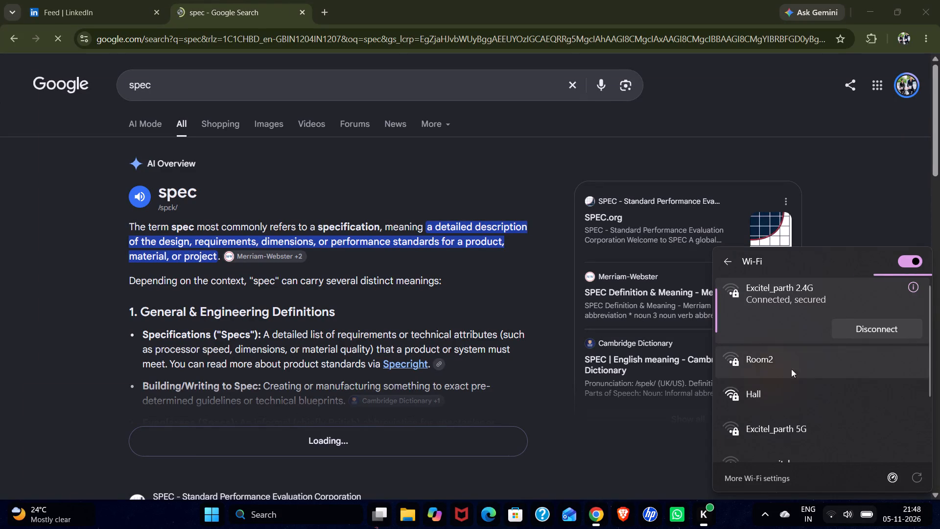
click(799, 351)
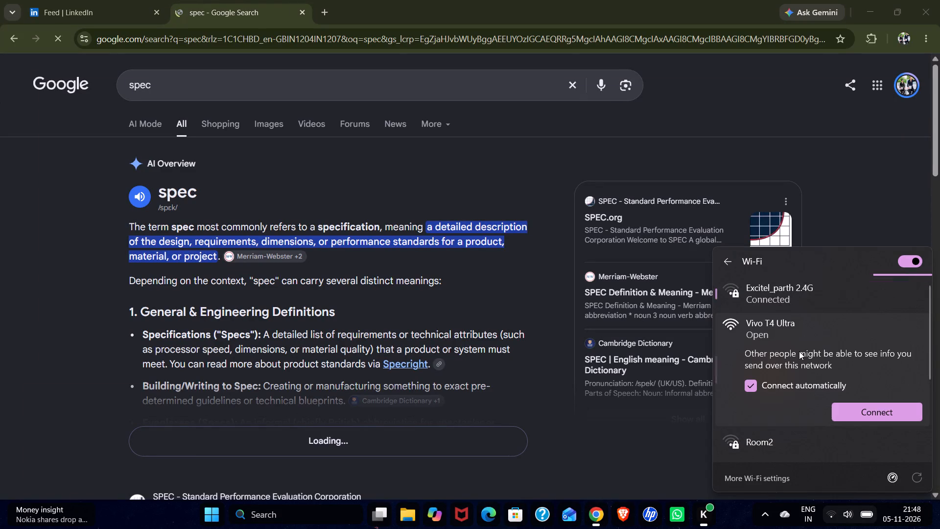
click(889, 412)
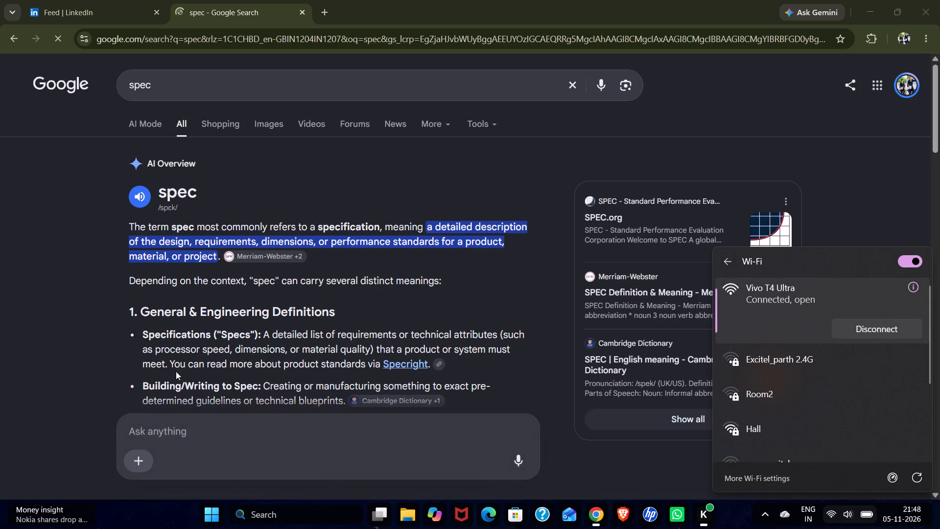
Close the "spec" search tab and search Google for "speceship" in a new tab.
click(281, 94)
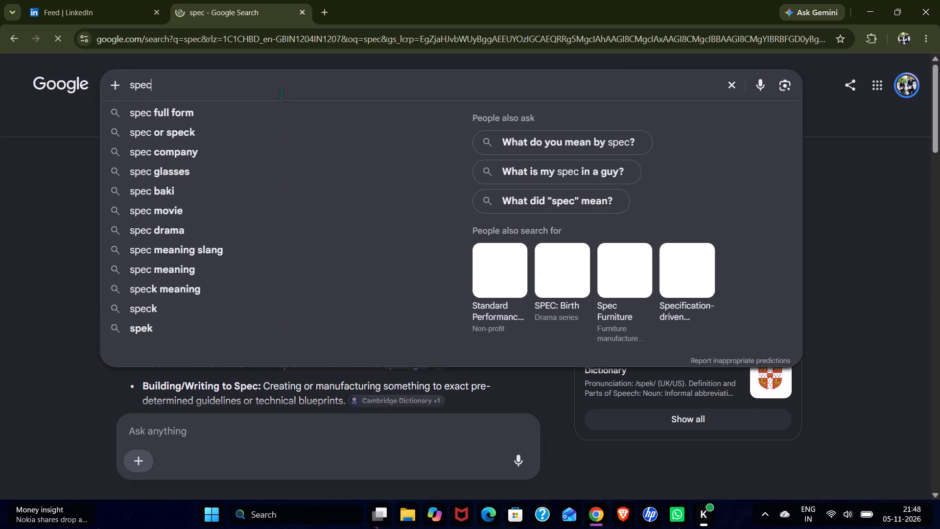
click(300, 11)
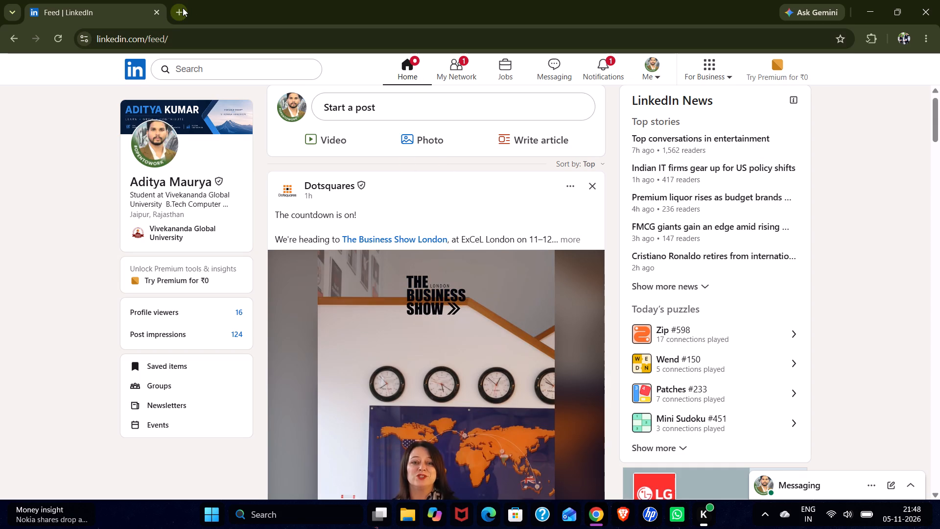
click(183, 8)
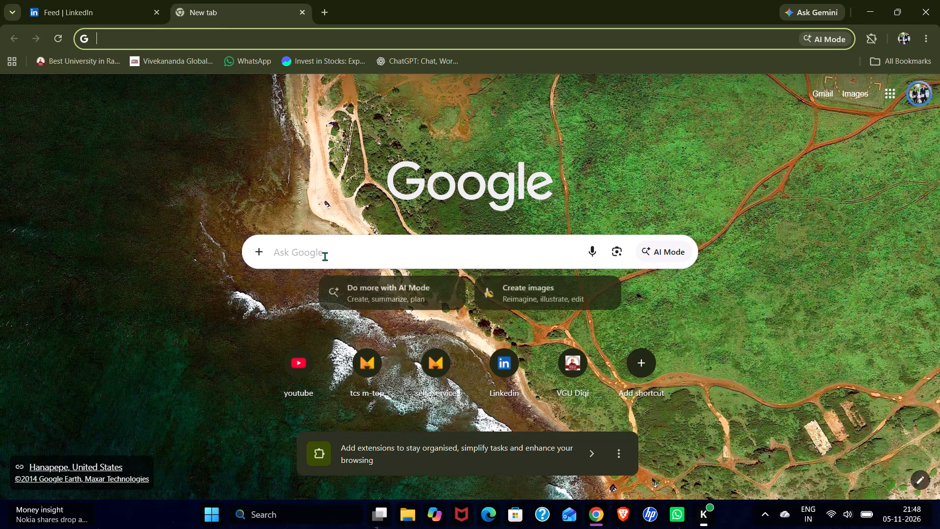
click(326, 253)
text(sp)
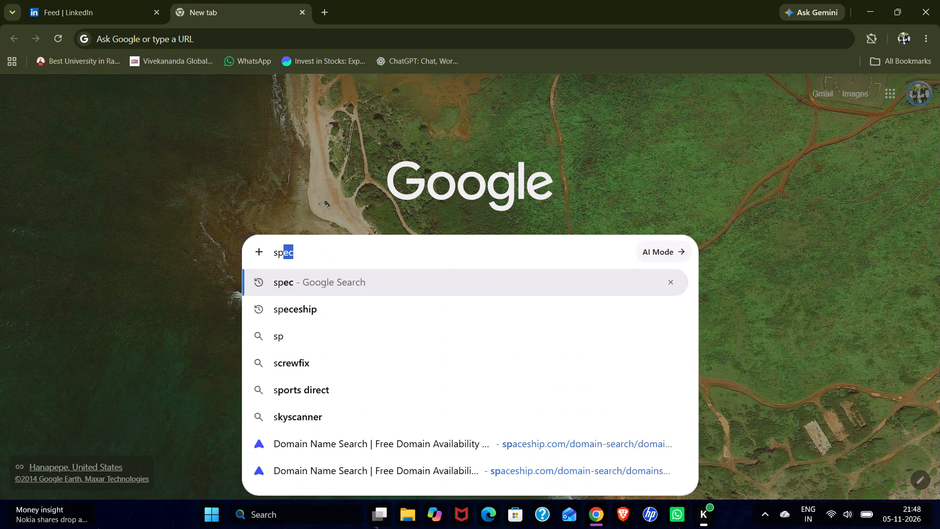
click(297, 311)
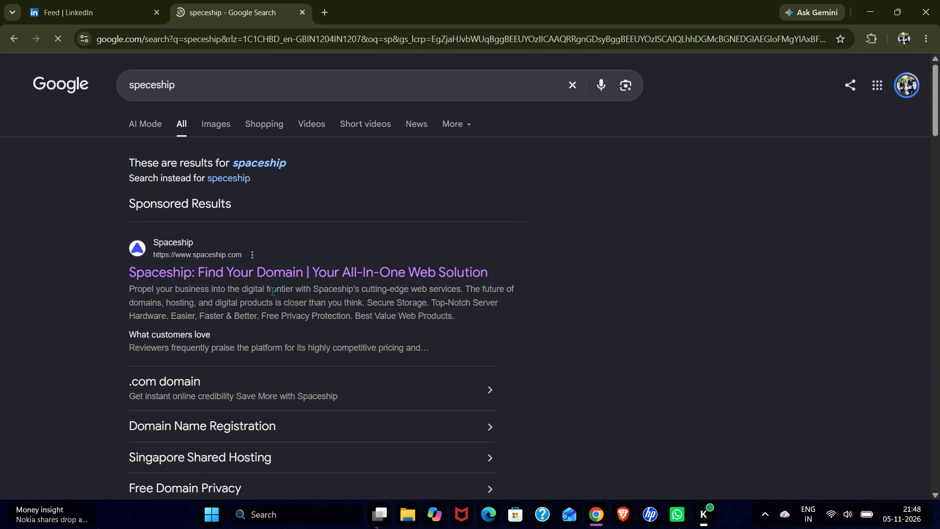
Open the Spaceship website from the sponsored result in the Google search results.
click(282, 276)
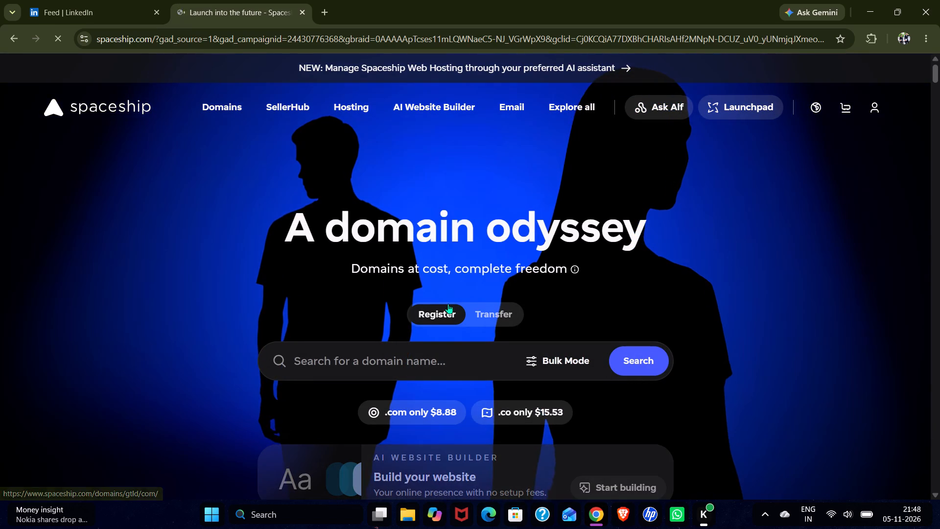
Open the user account options on the Spaceship home page.
scroll(454, 304, down, 1)
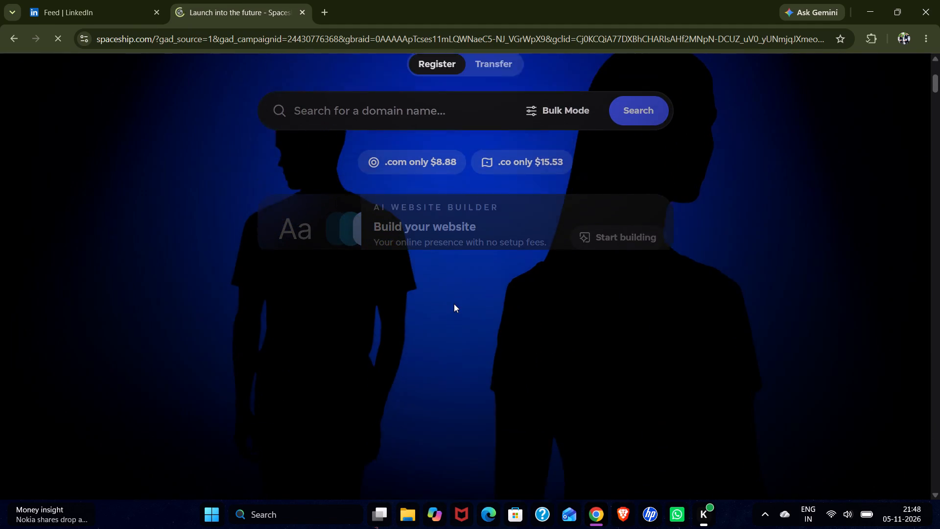
scroll(454, 304, down, 1)
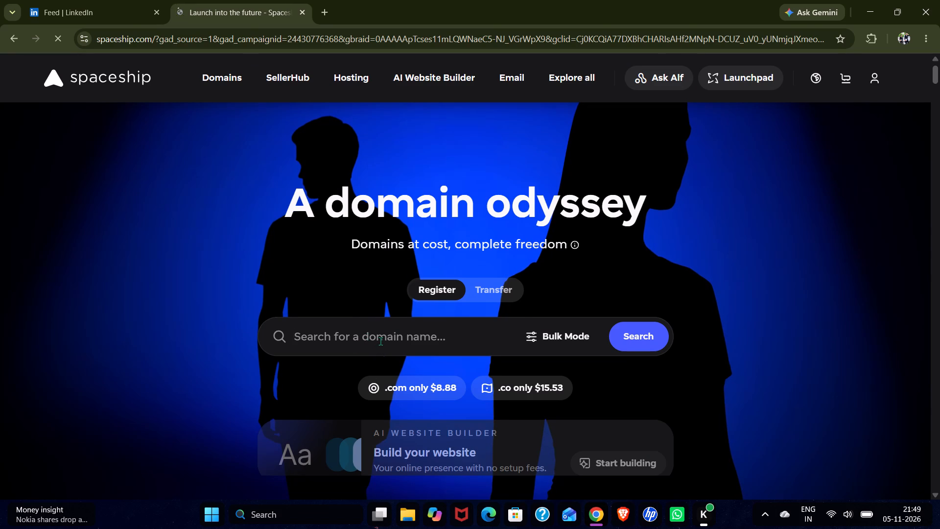
click(876, 73)
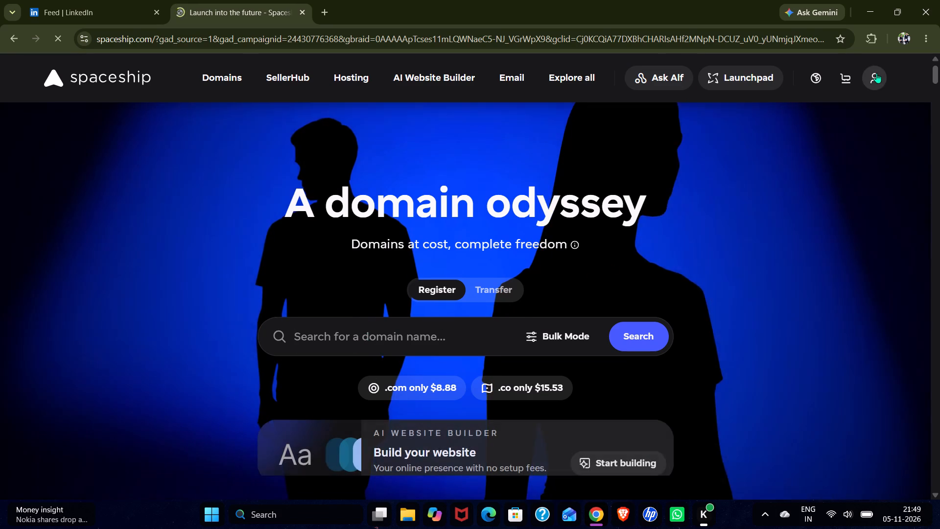
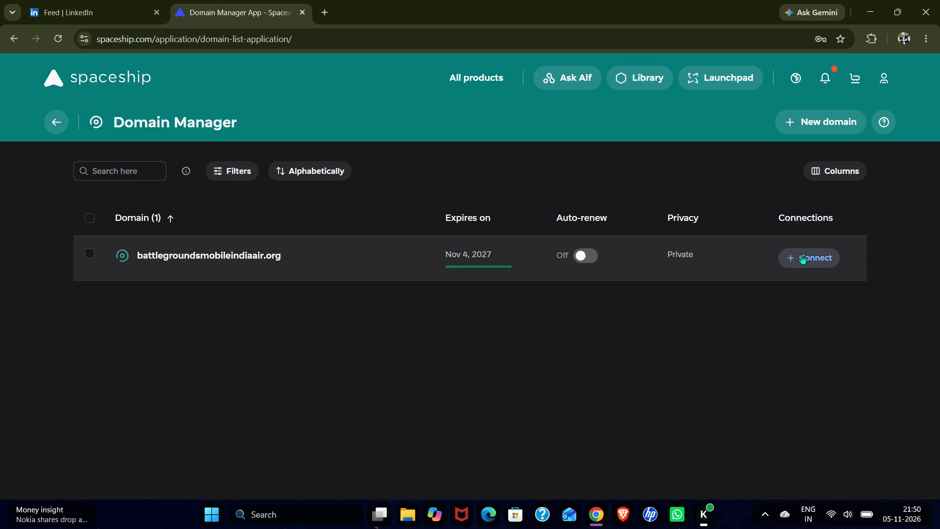
Open the SellerHub app from the Spaceship app launcher.
click(725, 68)
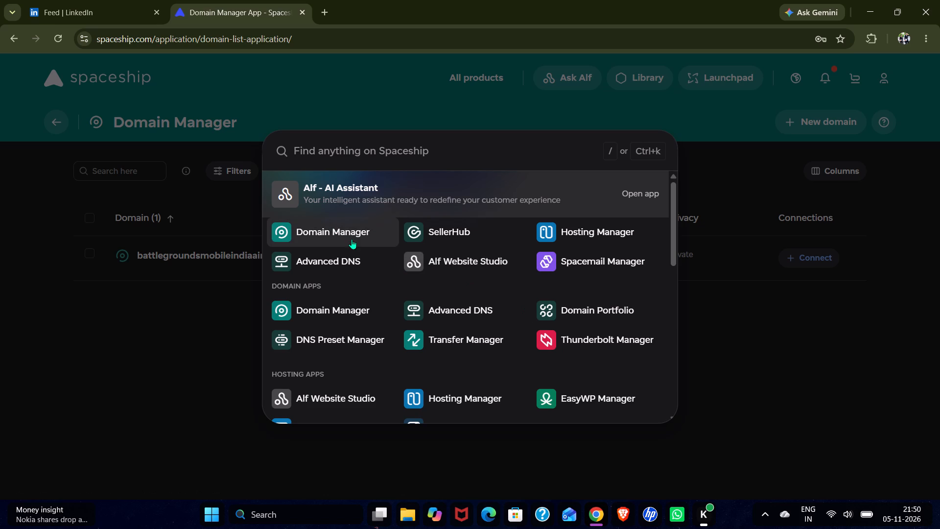
click(469, 238)
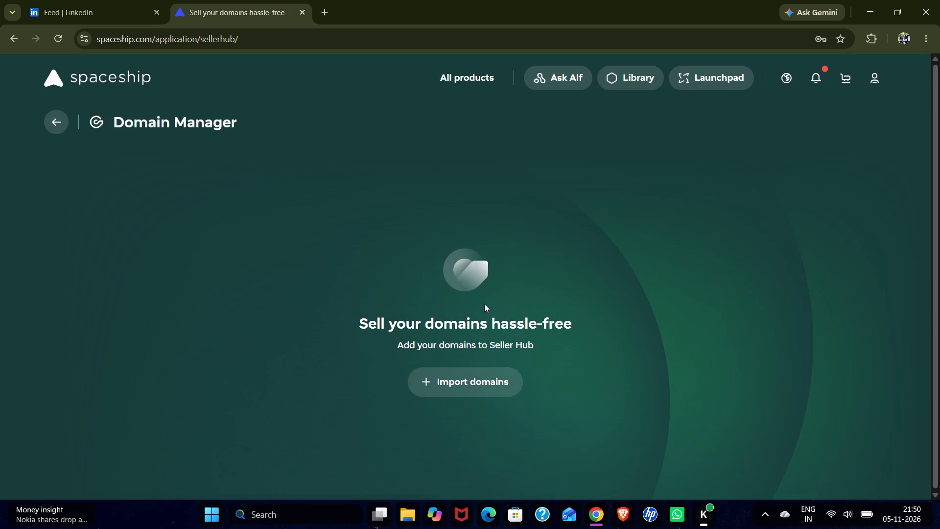
Import battlegroundsmobileindiaair.org from the Spaceship domain portfolio into SellerHub.
click(469, 385)
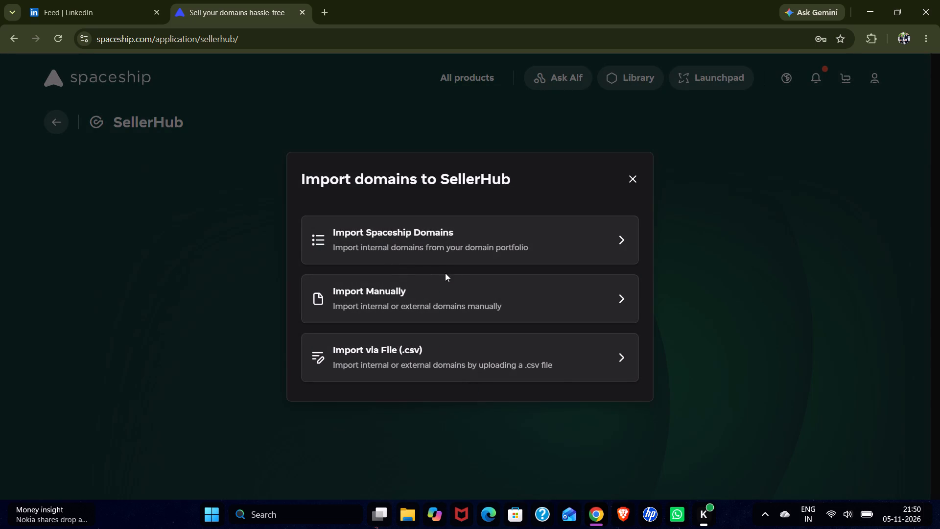
click(447, 236)
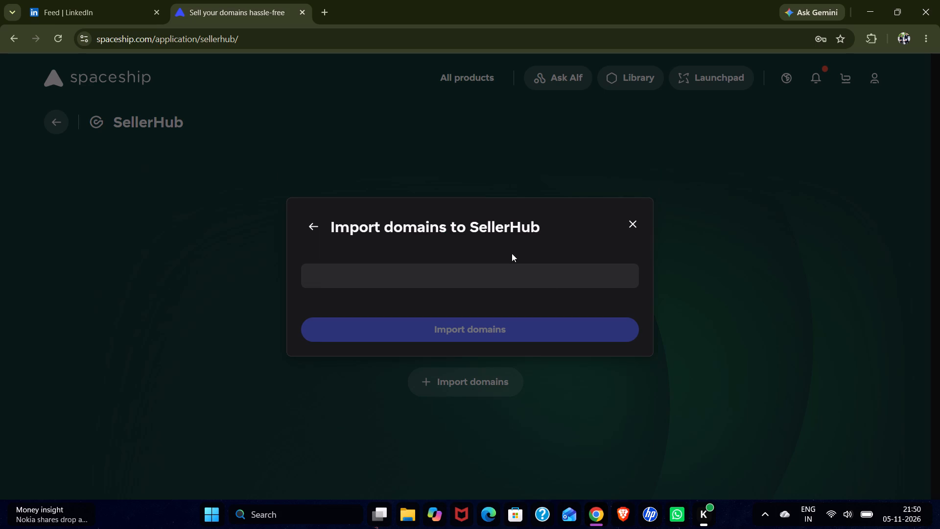
click(373, 270)
click(354, 271)
click(354, 271)
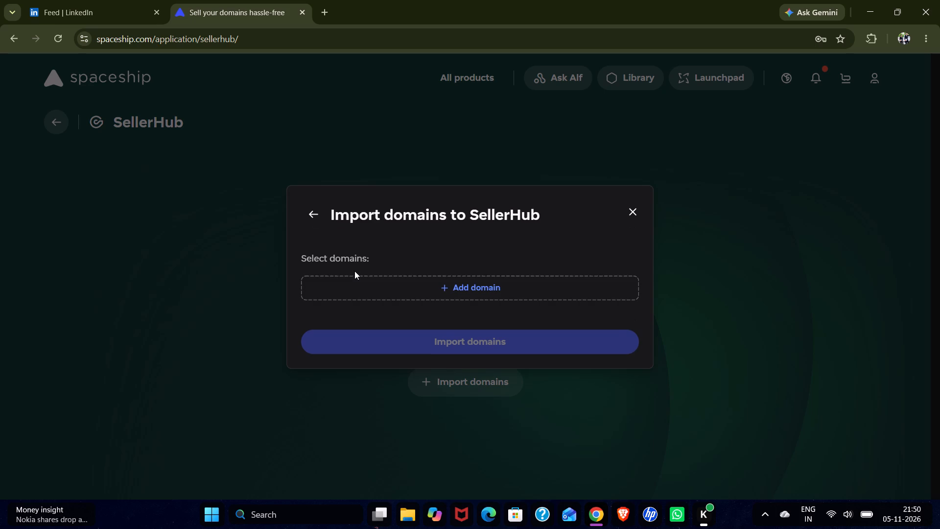
click(482, 289)
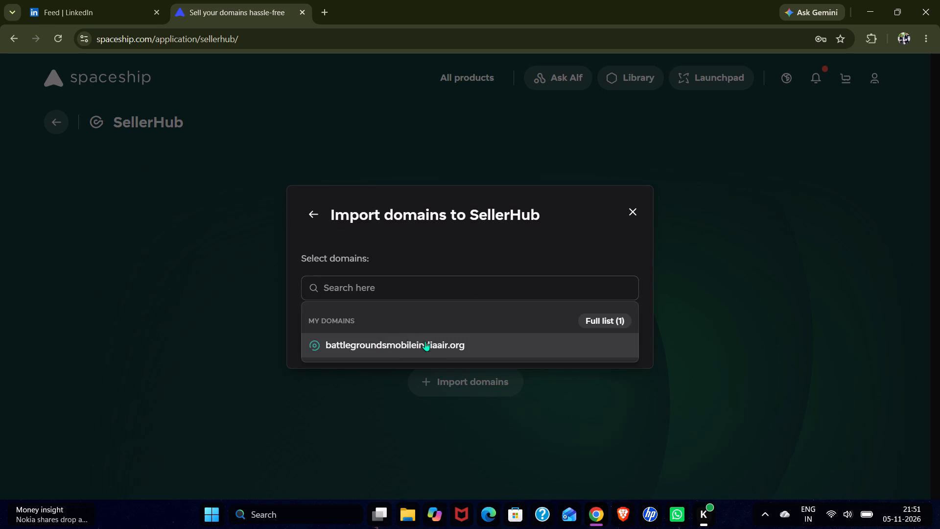
click(423, 348)
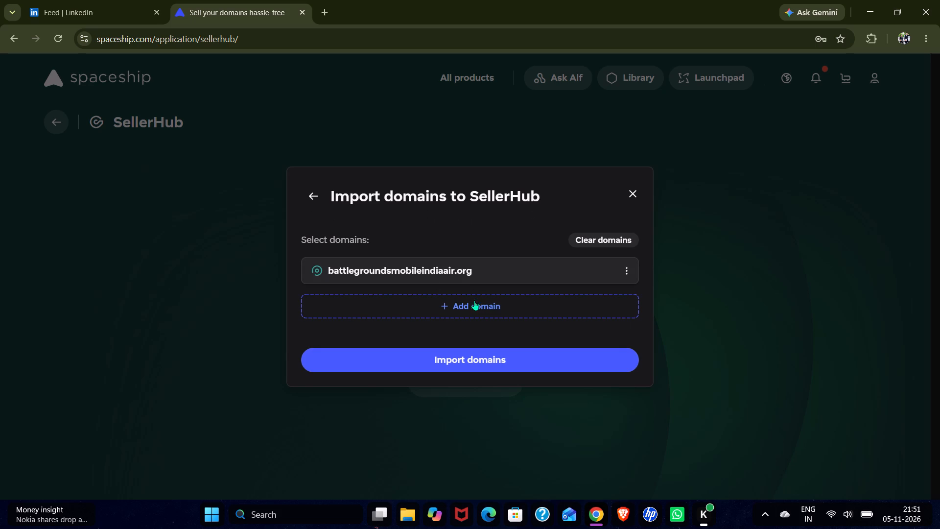
click(484, 361)
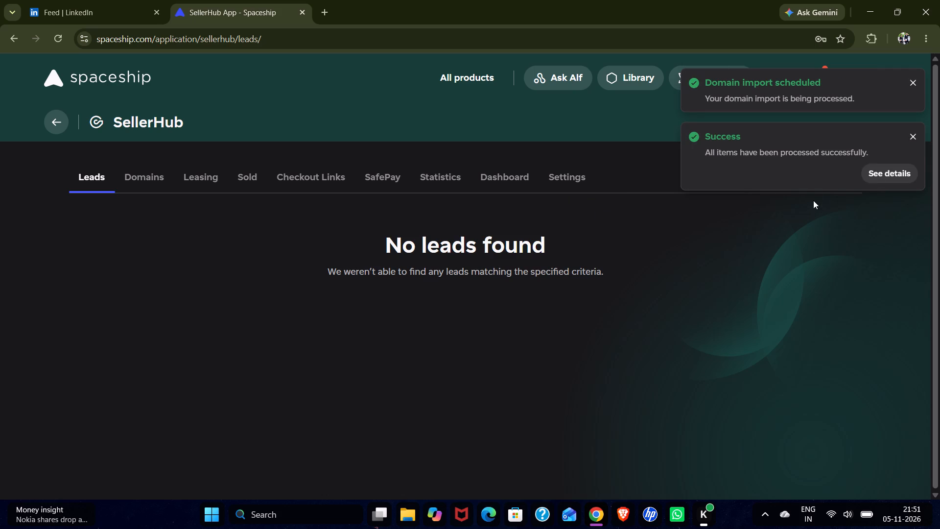
In the pricing settings of battlegroundsmobileindiaair.org in SellerHub, enable the minimum offer and set it to $800.
click(159, 183)
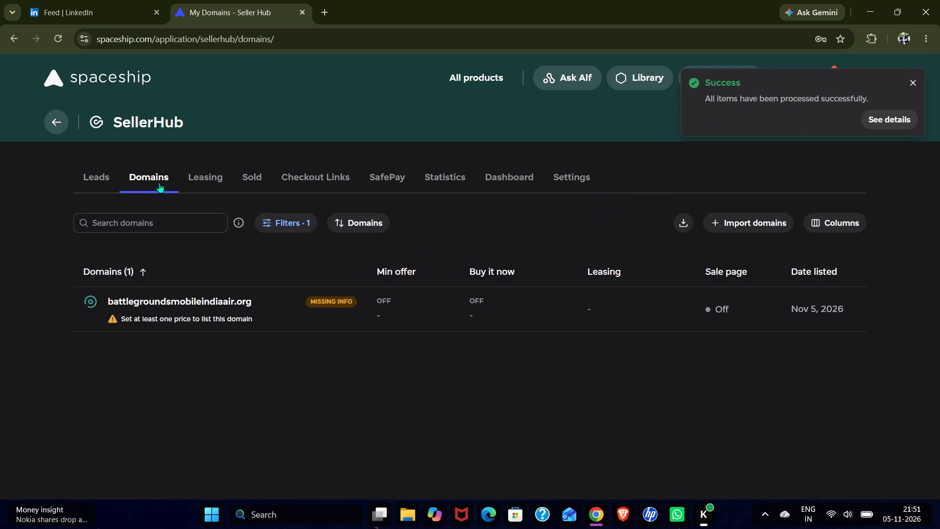
click(295, 314)
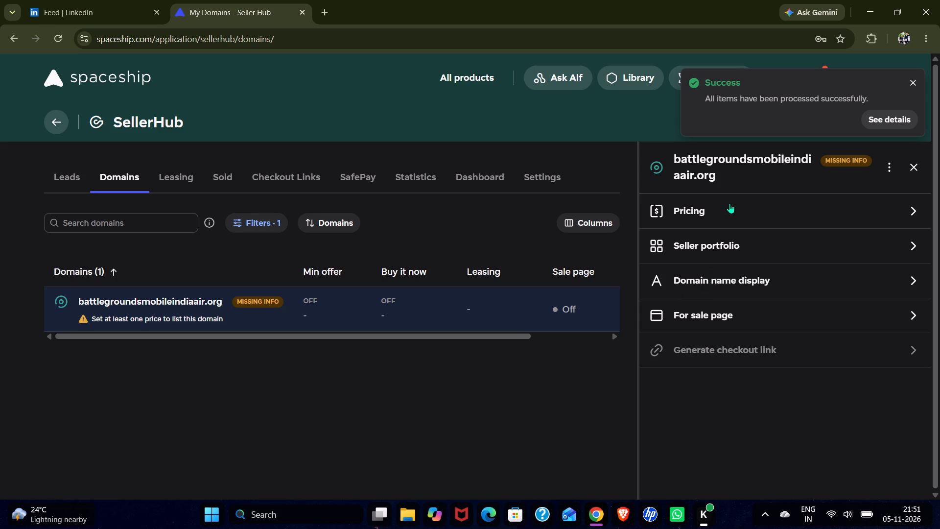
click(729, 203)
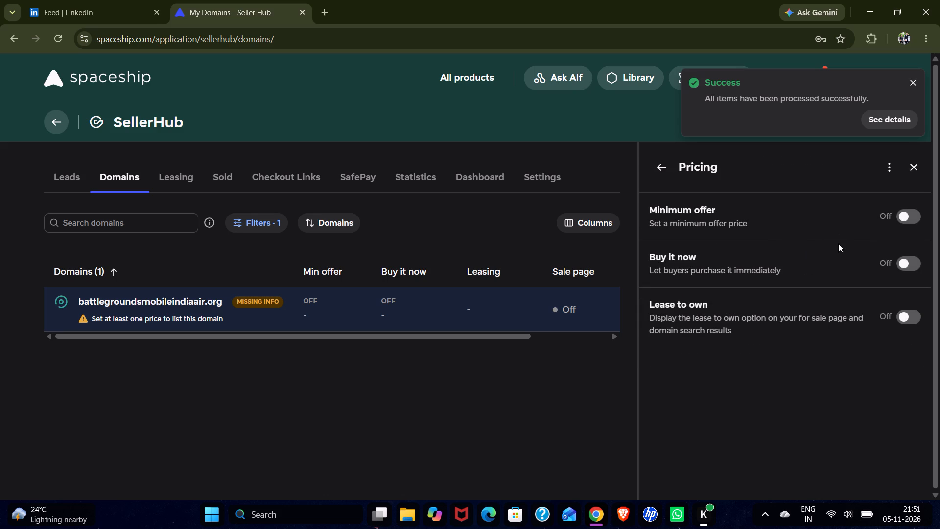
click(839, 209)
click(901, 216)
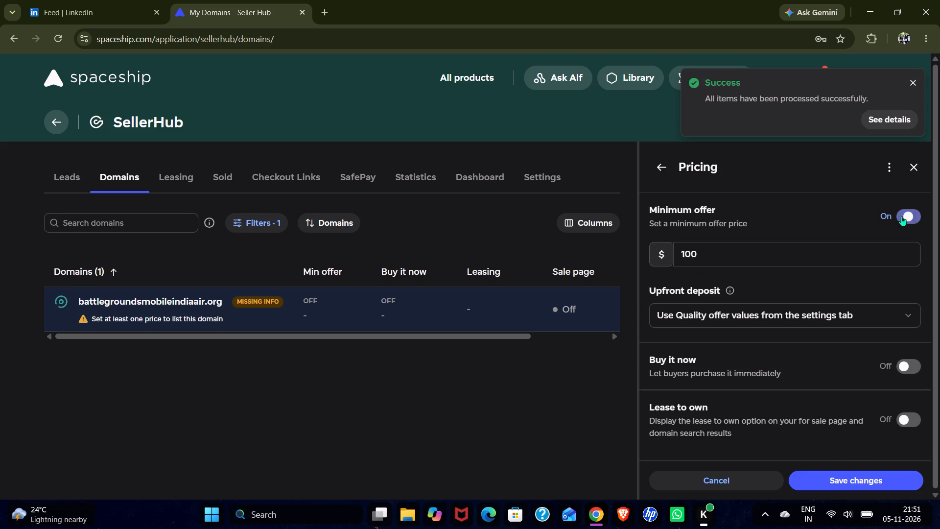
click(731, 257)
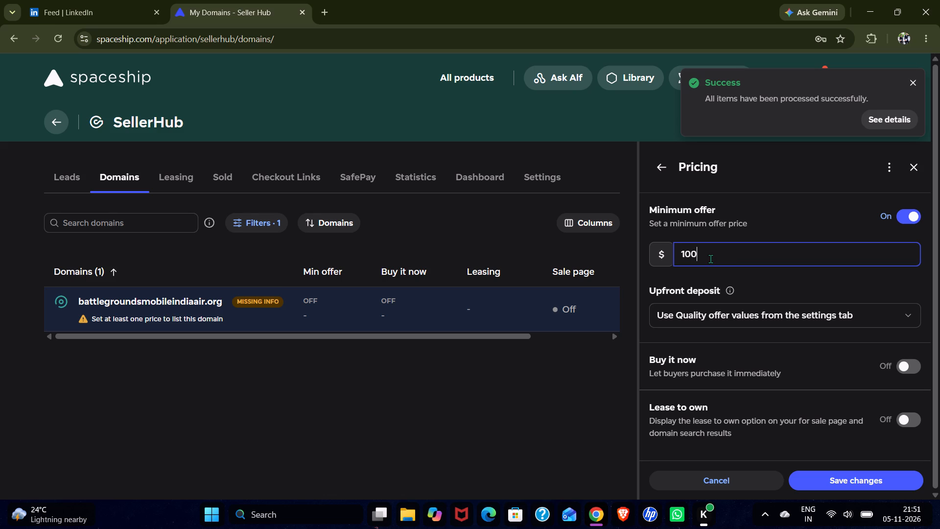
key(0)
key(BackSpace)
key(BackSpace)
key(BackSpace)
key(BackSpace)
text(800)
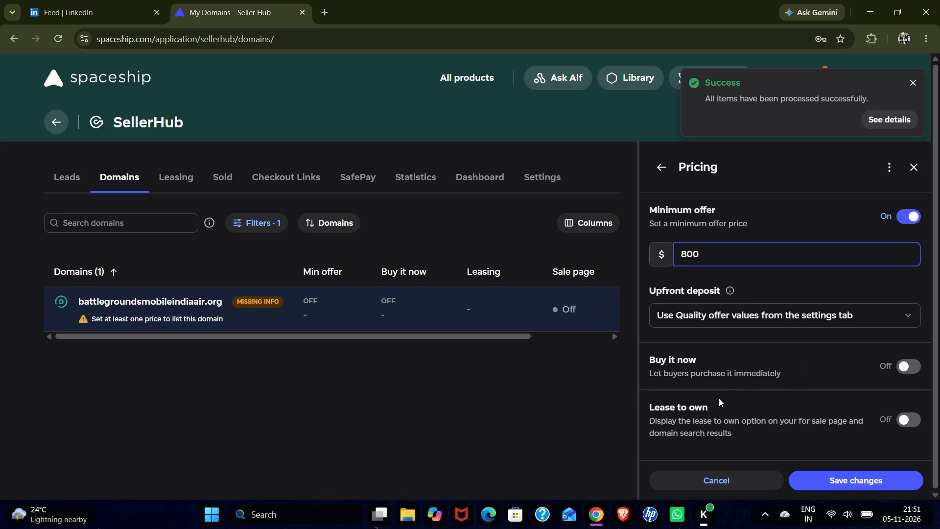
Set the upfront deposit for the minimum offer to Disabled.
click(902, 313)
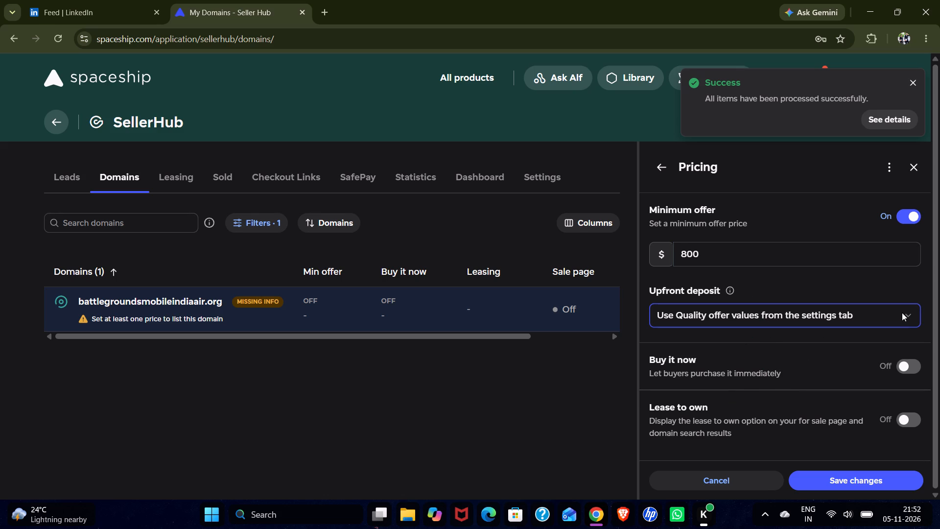
click(765, 349)
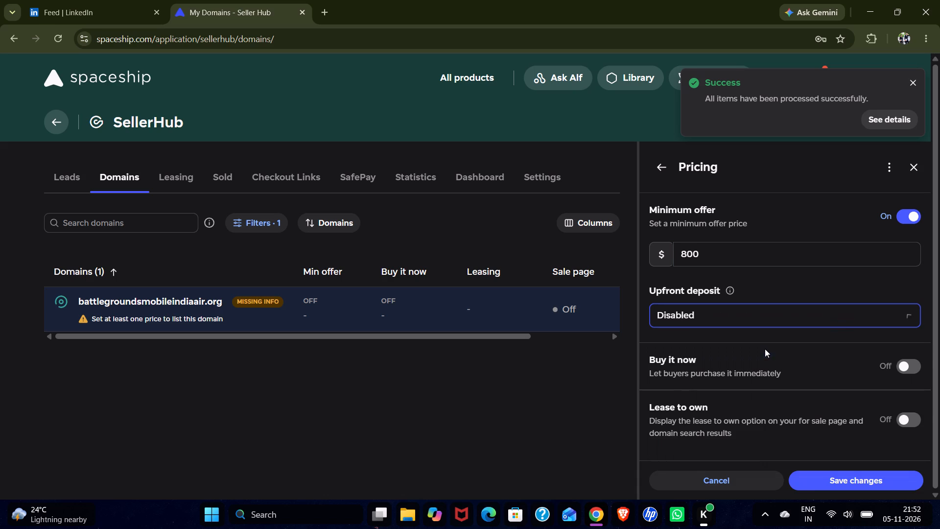
Enable Buy it now at a price of $1,200, save the pricing changes and return to the domain's settings.
click(916, 369)
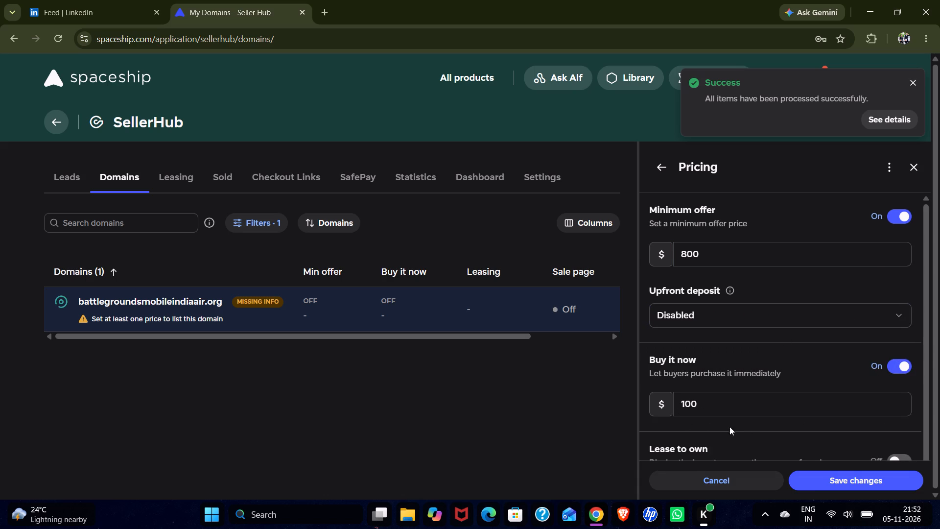
click(714, 406)
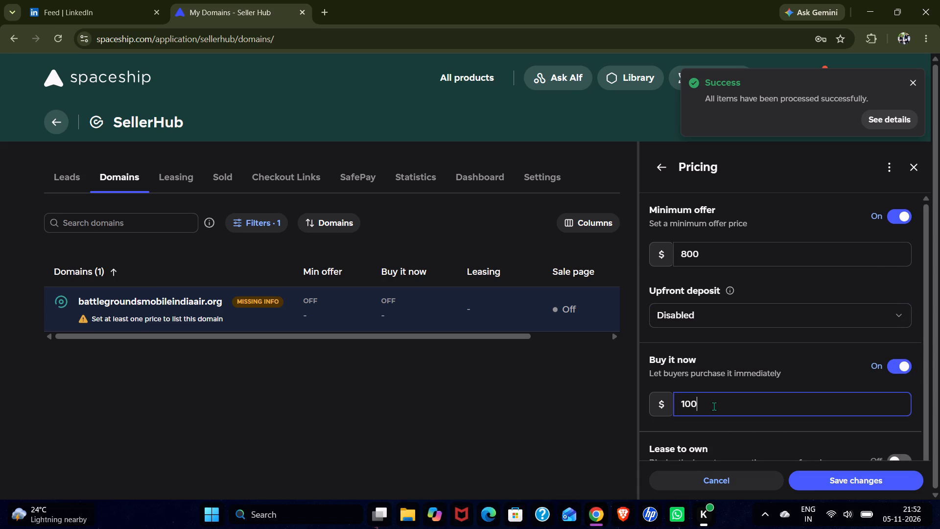
key(BackSpace)
key(BackSpace)
key(BackSpace)
key(1)
text(200)
scroll(785, 396, down, 2)
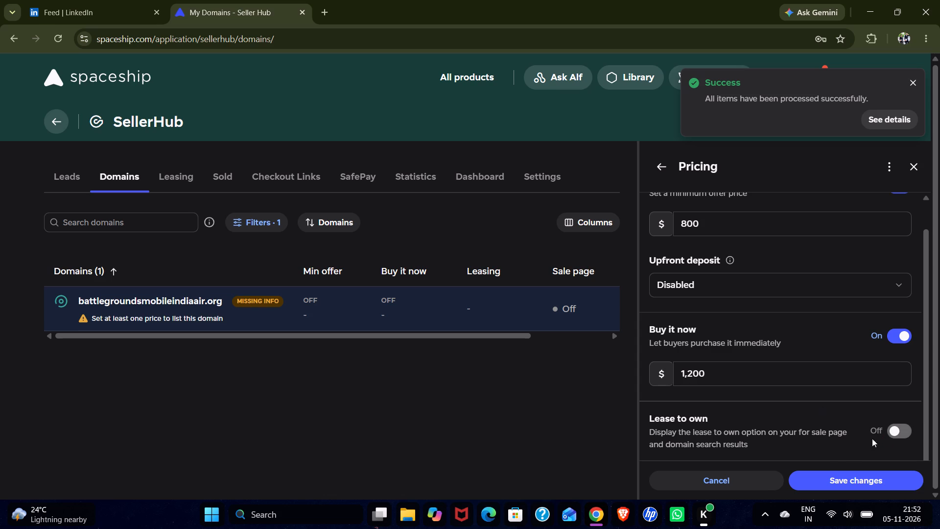
click(858, 479)
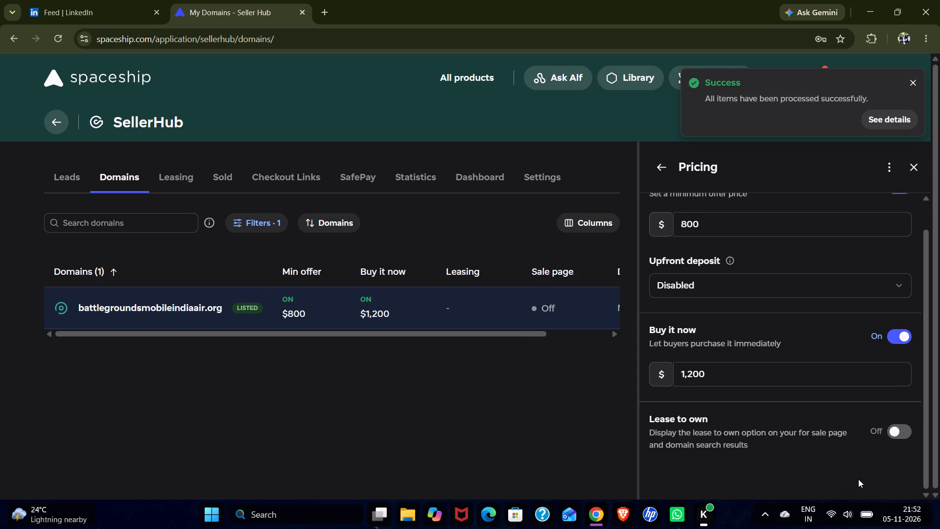
scroll(679, 380, down, 3)
scroll(679, 380, up, 2)
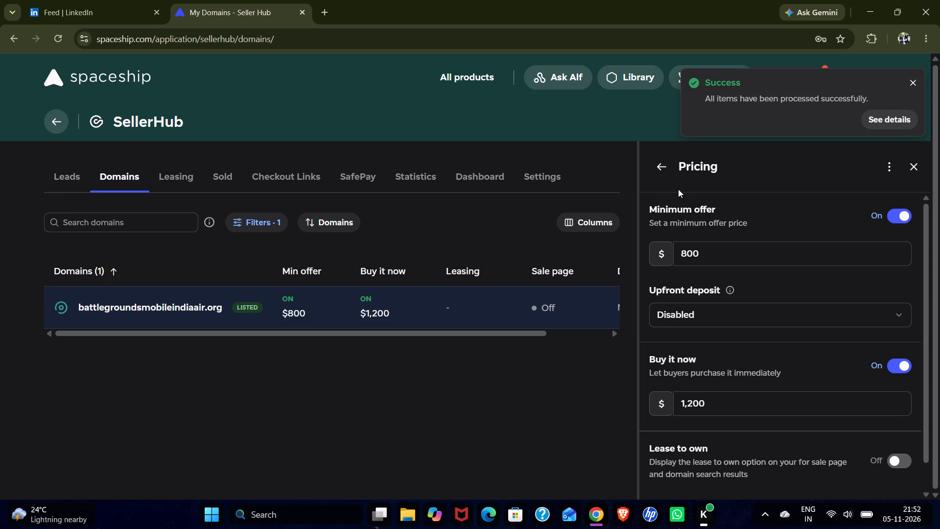
click(661, 169)
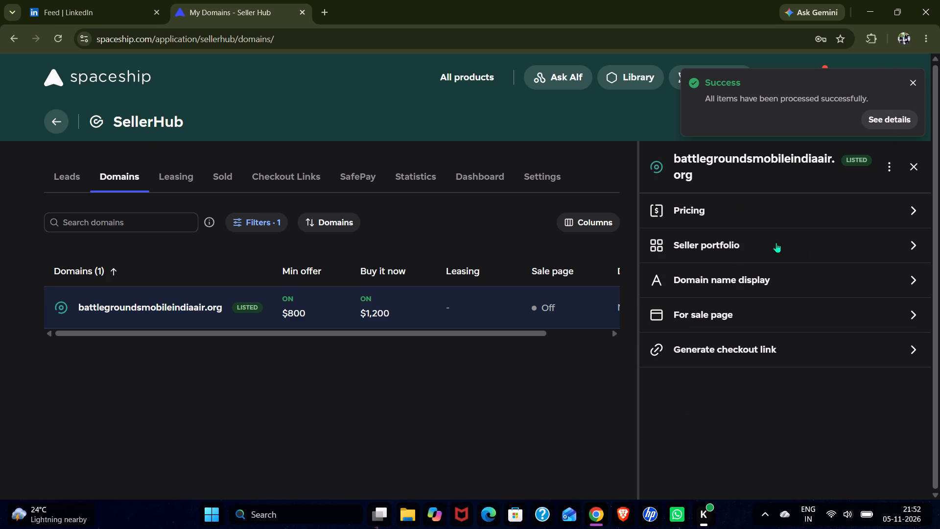
Turn on displaying the domain in the seller portfolio, save the change and return to the domain's settings.
click(728, 244)
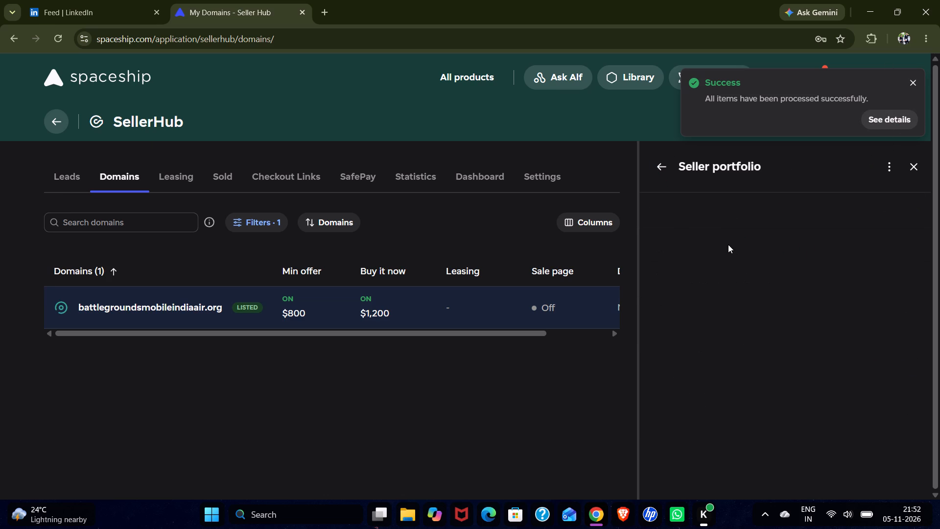
click(912, 210)
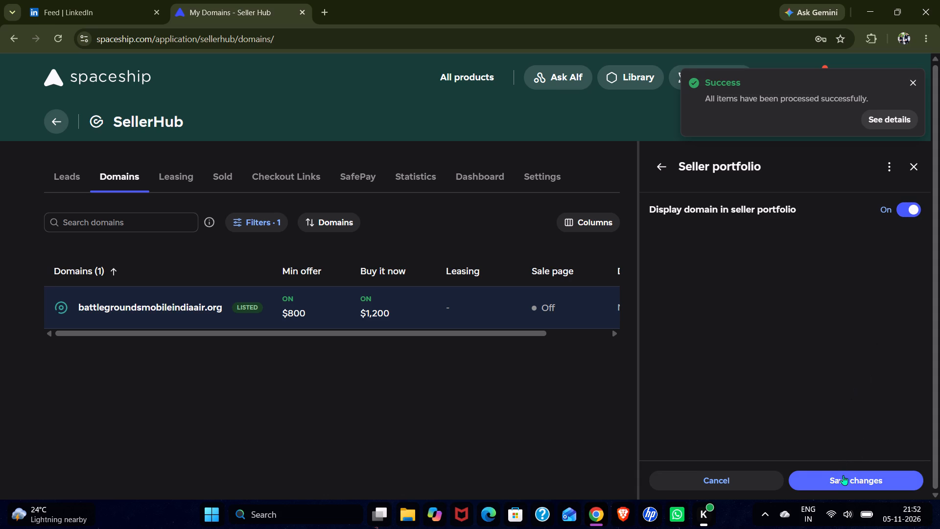
click(843, 475)
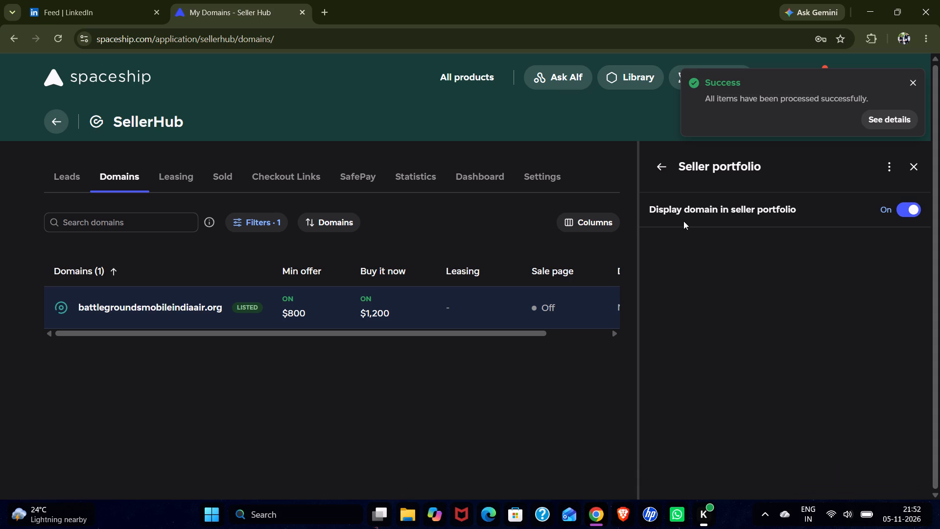
click(658, 162)
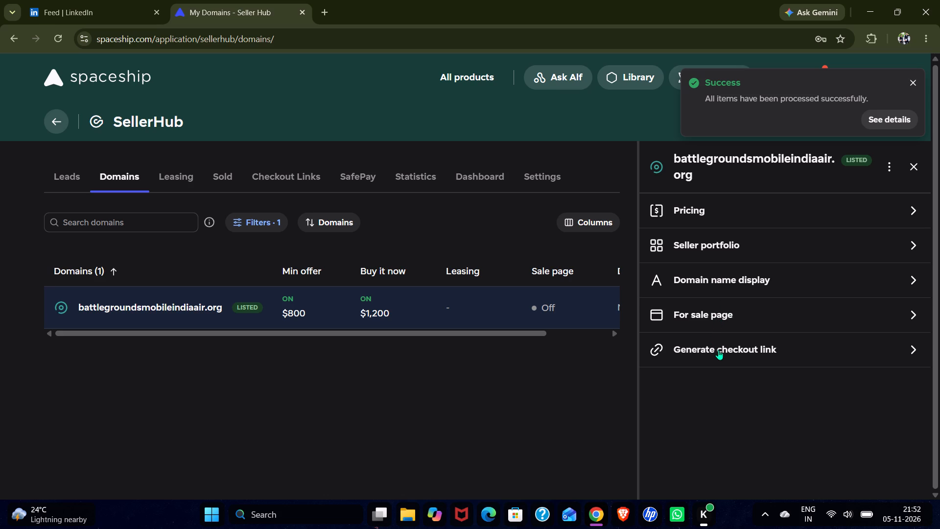
Turn on the for sale page's visibility and its Contact owner option, save the changes and return to the domain's settings.
click(713, 315)
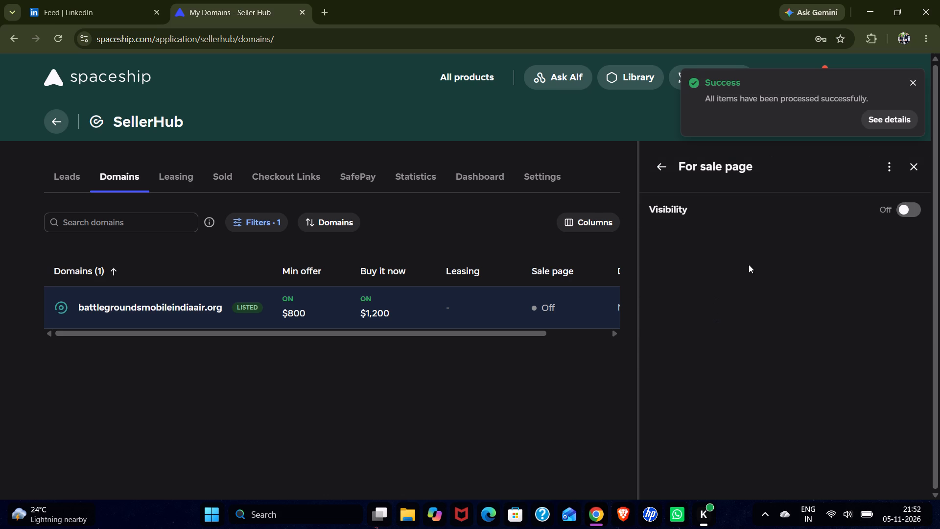
click(902, 207)
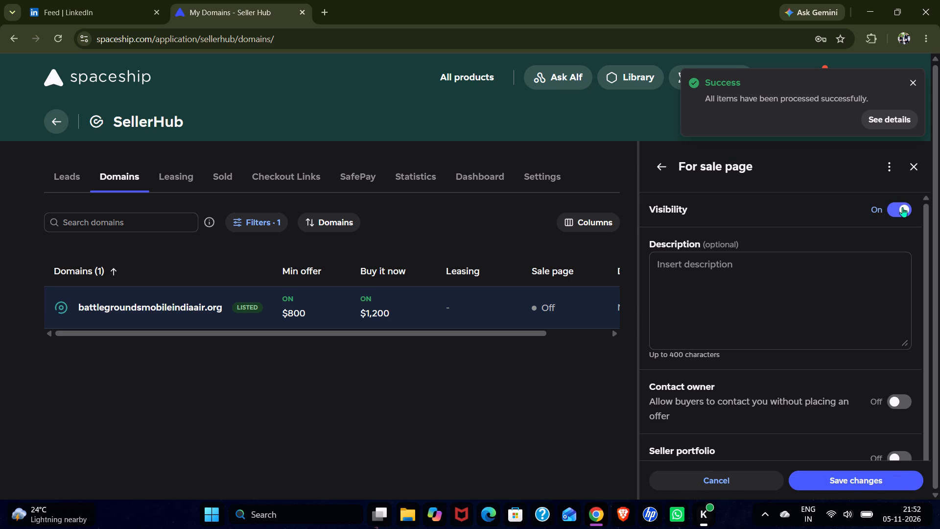
scroll(735, 385, down, 1)
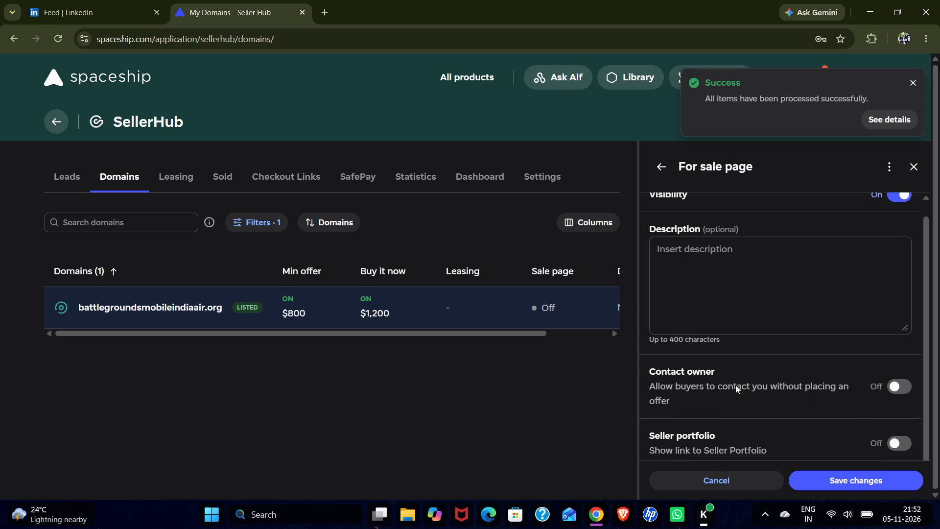
scroll(735, 385, down, 1)
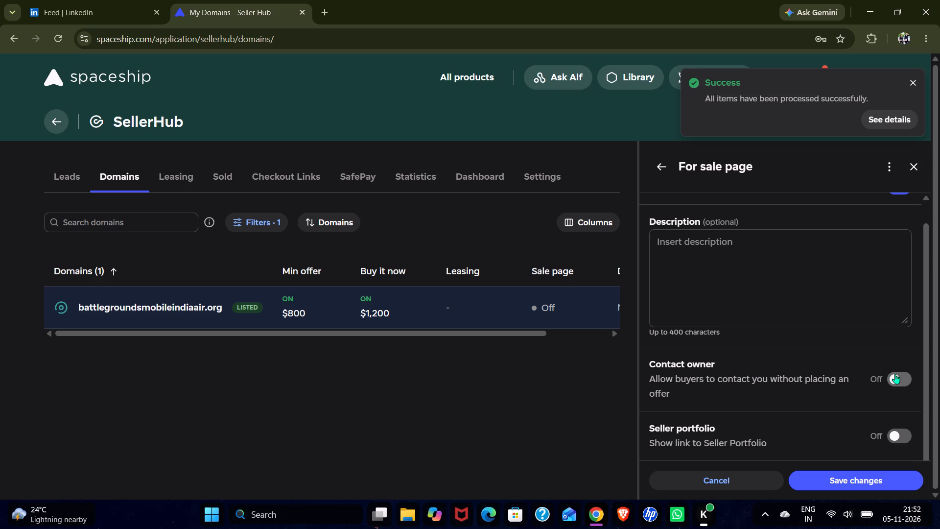
click(895, 374)
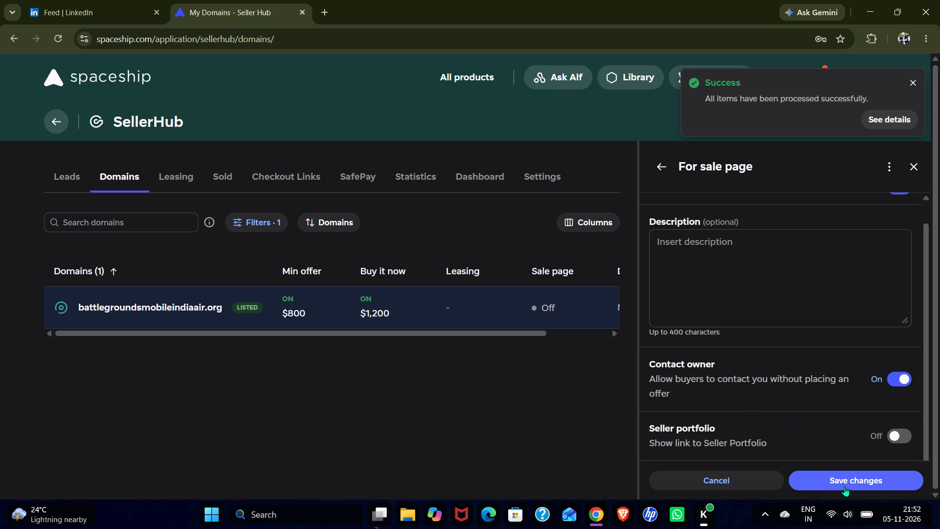
click(846, 487)
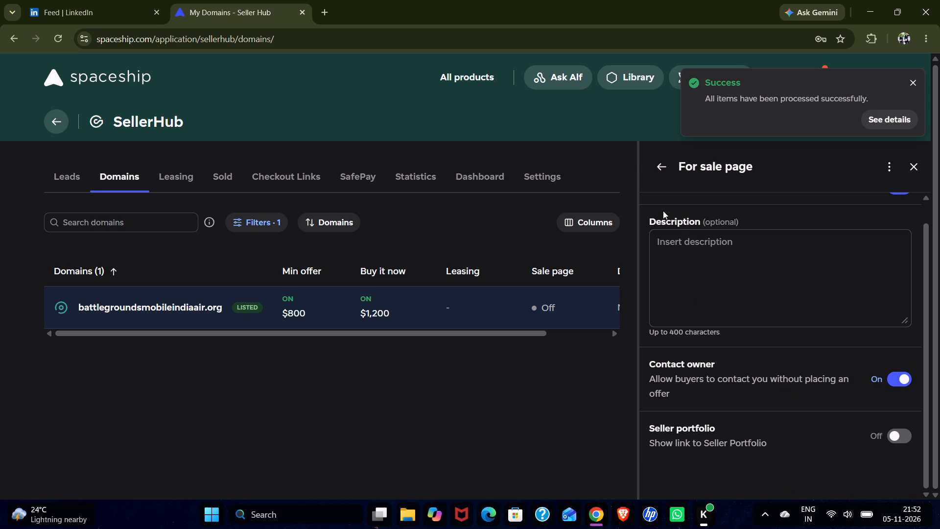
click(659, 161)
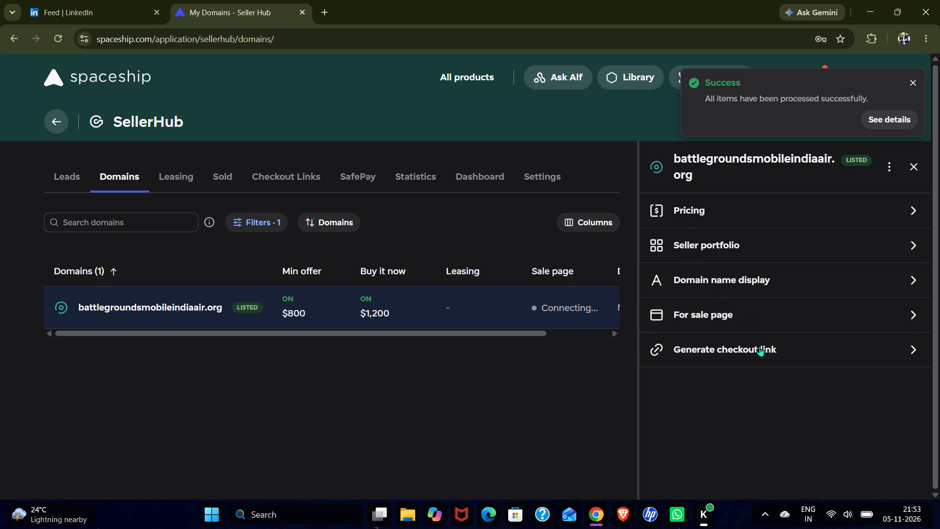
Review the domain's checkout link options without generating a link and close the domain's settings.
click(705, 350)
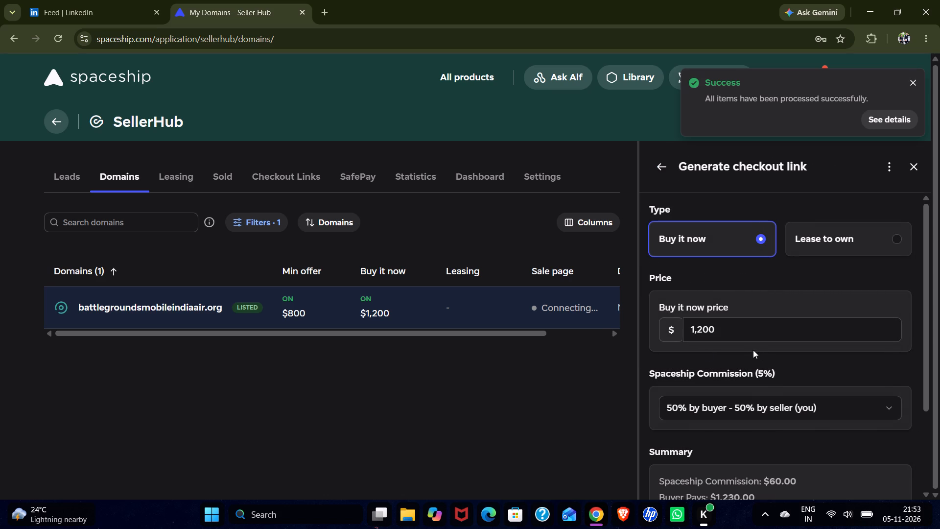
scroll(752, 385, down, 1)
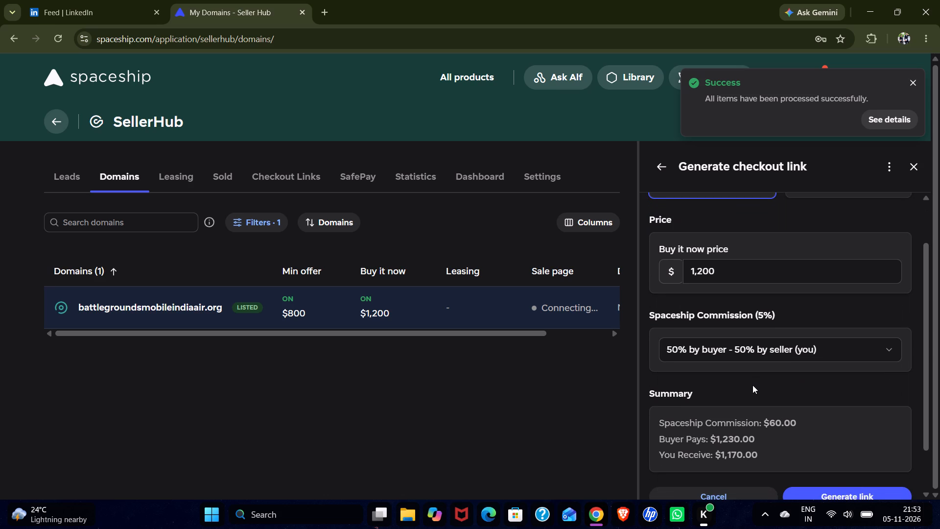
scroll(752, 385, down, 1)
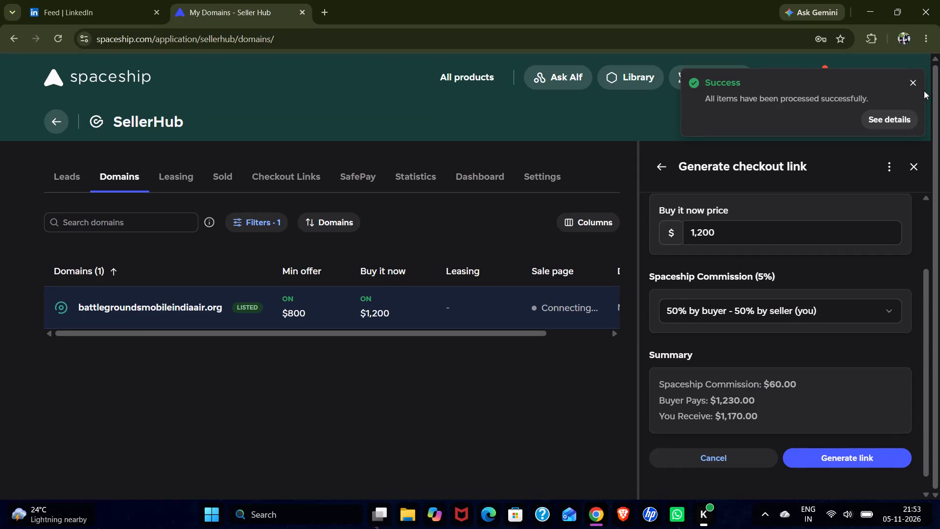
click(917, 172)
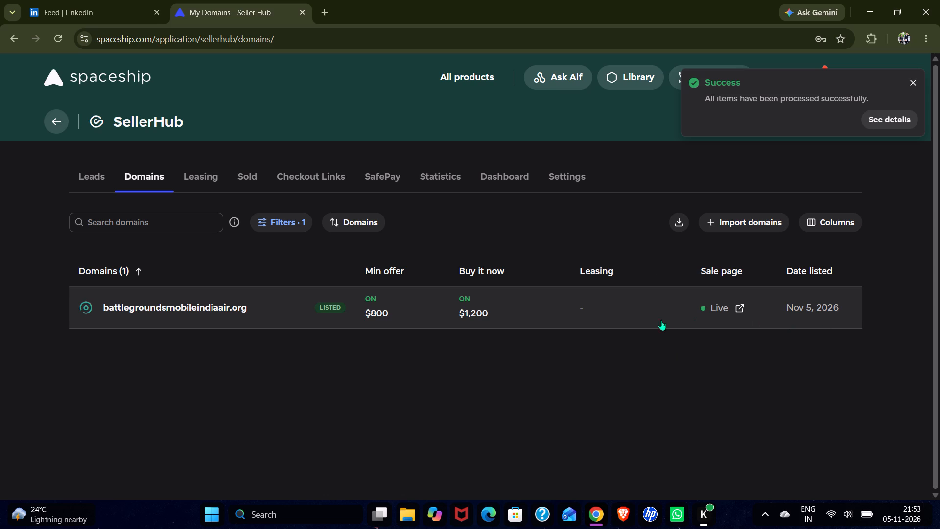
Open the live sale page of battlegroundsmobileindiaair.org, continuing past the connection warning, and try to submit a $100 offer.
click(733, 311)
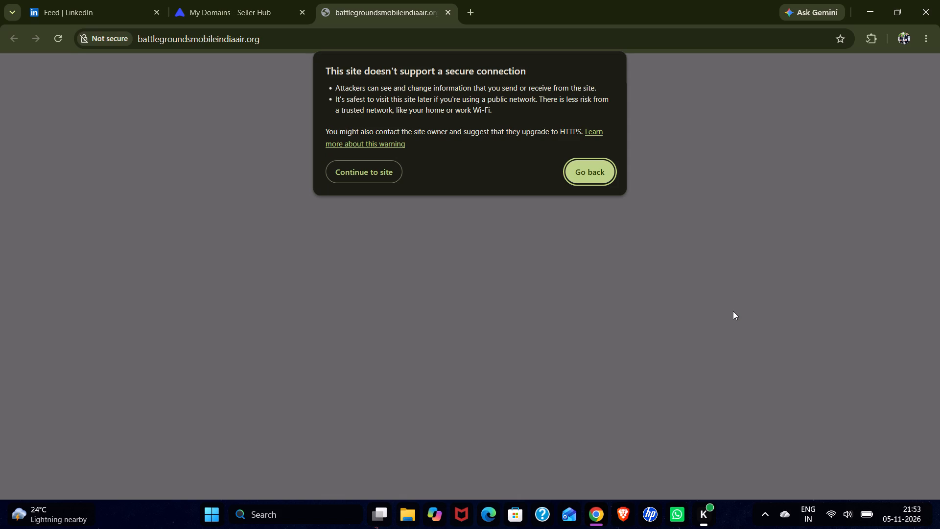
click(368, 182)
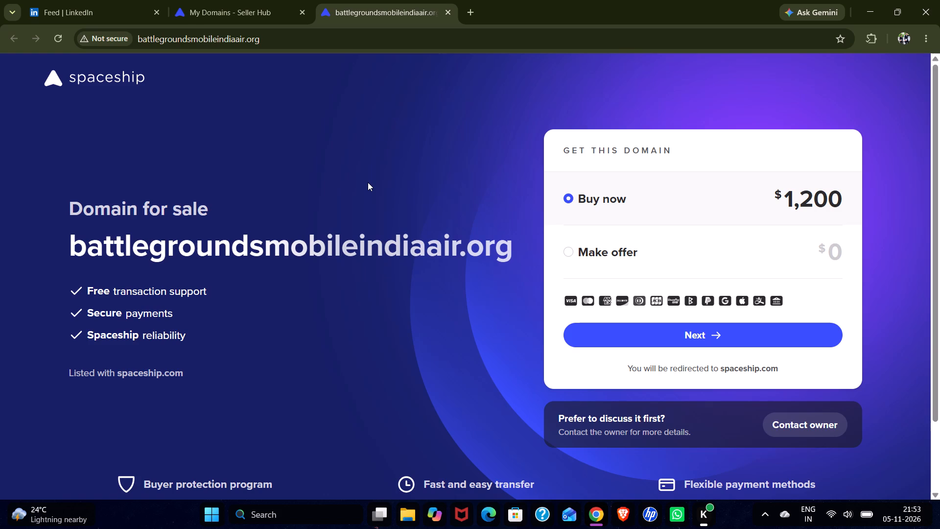
click(568, 255)
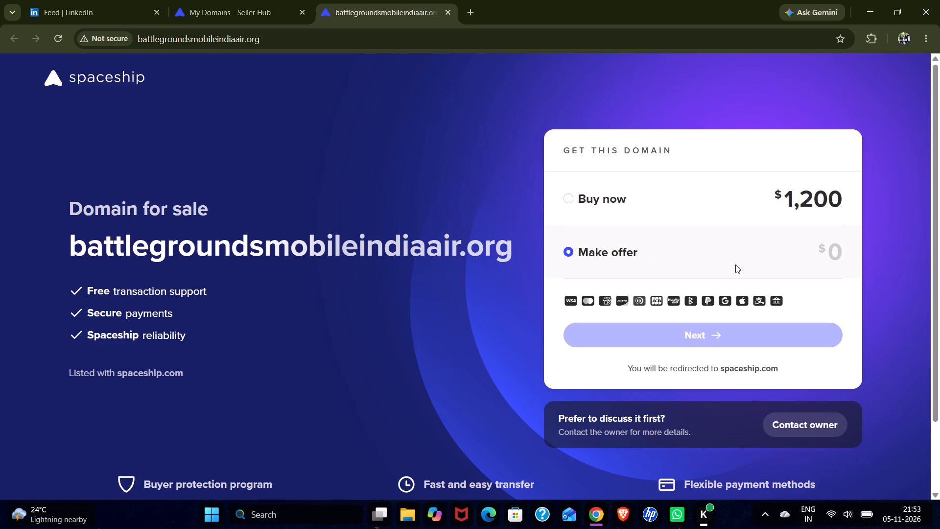
key(1)
text(00)
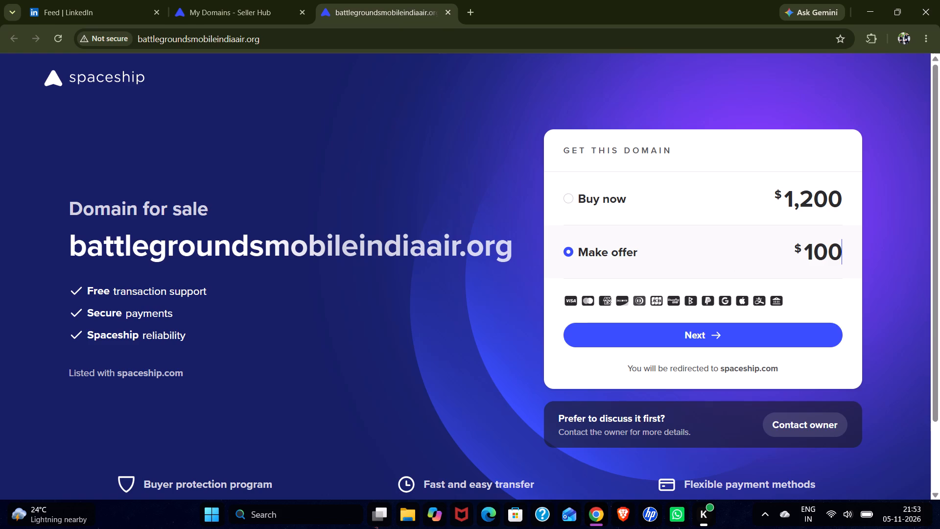
click(735, 336)
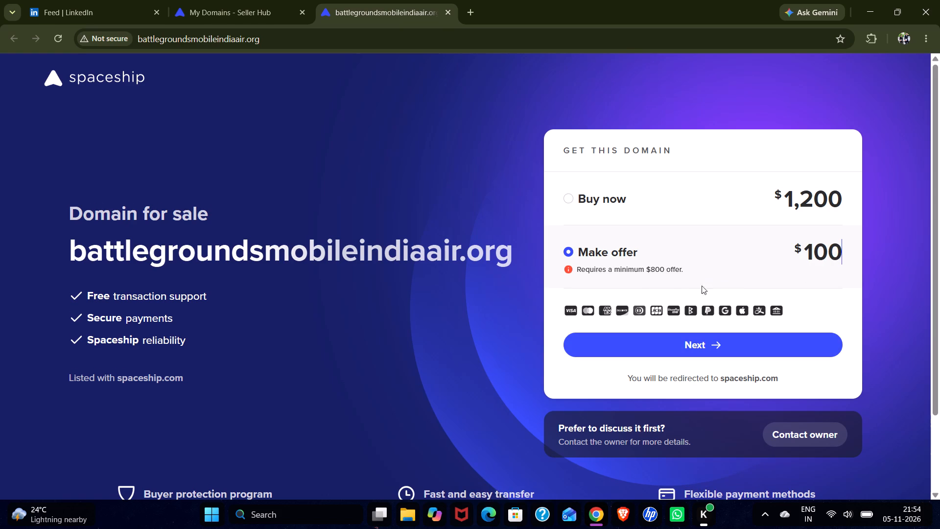
Go to the sale page of battlegroundsmobileindiaair.com and try to submit a $500 offer.
click(271, 39)
click(271, 39)
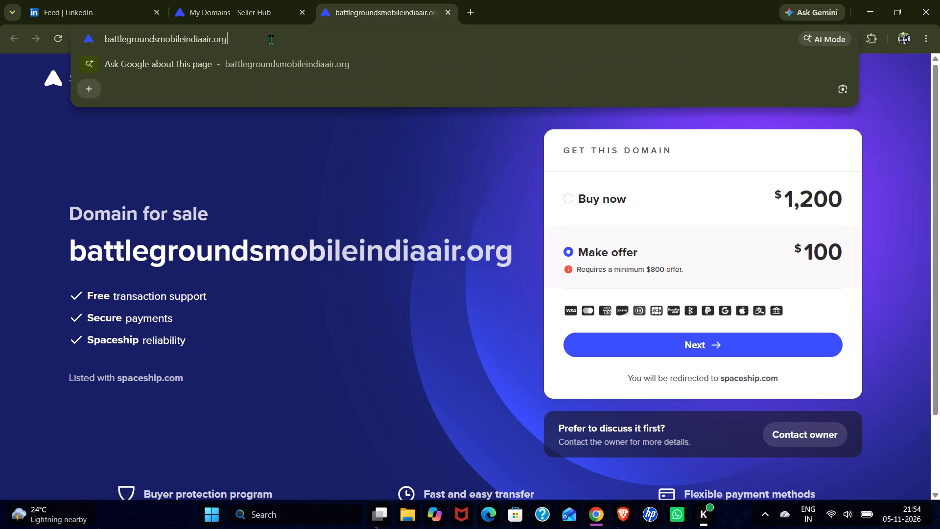
key(BackSpace)
key(BackSpace)
key(BackSpace)
text(com)
key(Return)
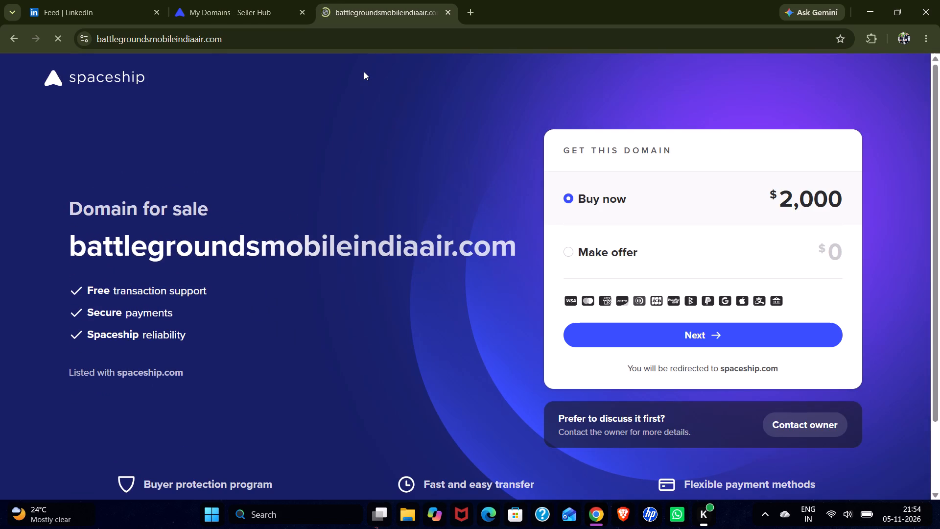
click(572, 248)
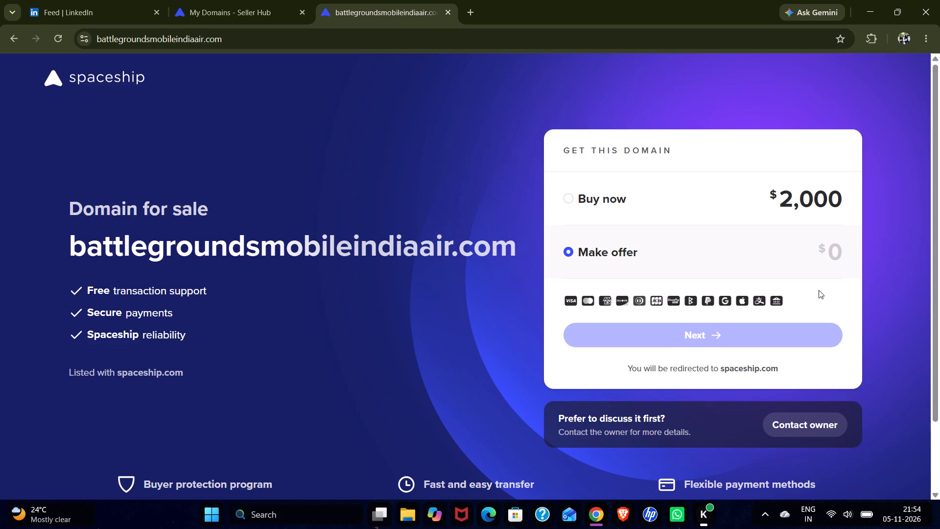
text(500)
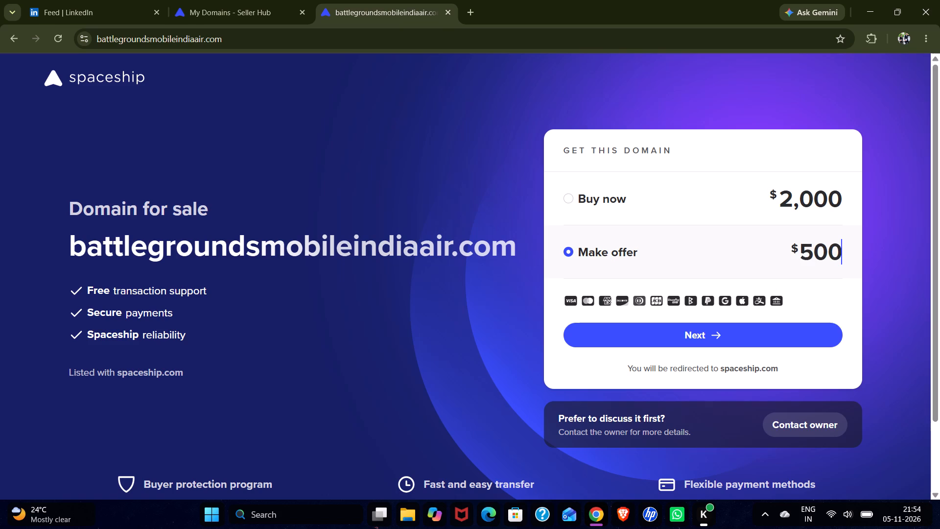
click(750, 334)
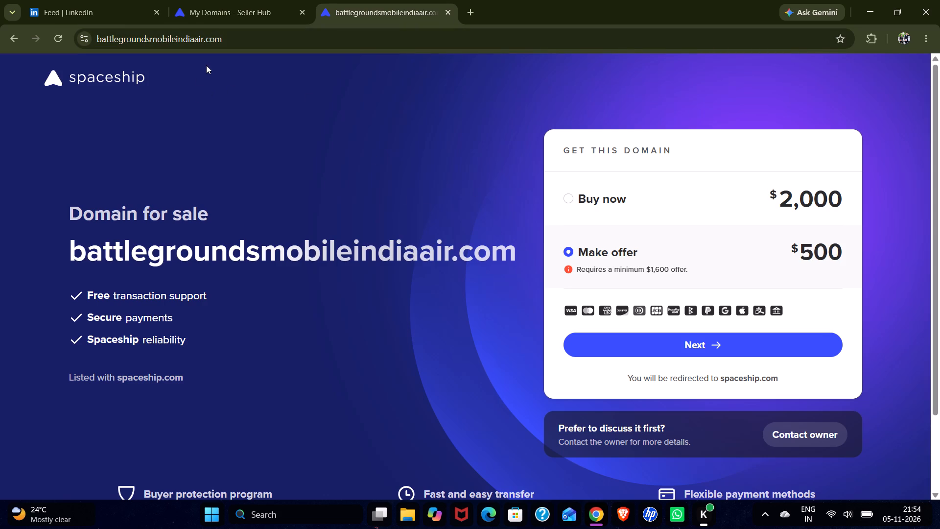
Visit battlegroundsmobileindia.com for a look at the game's site, and close that page to return to SellerHub.
click(203, 40)
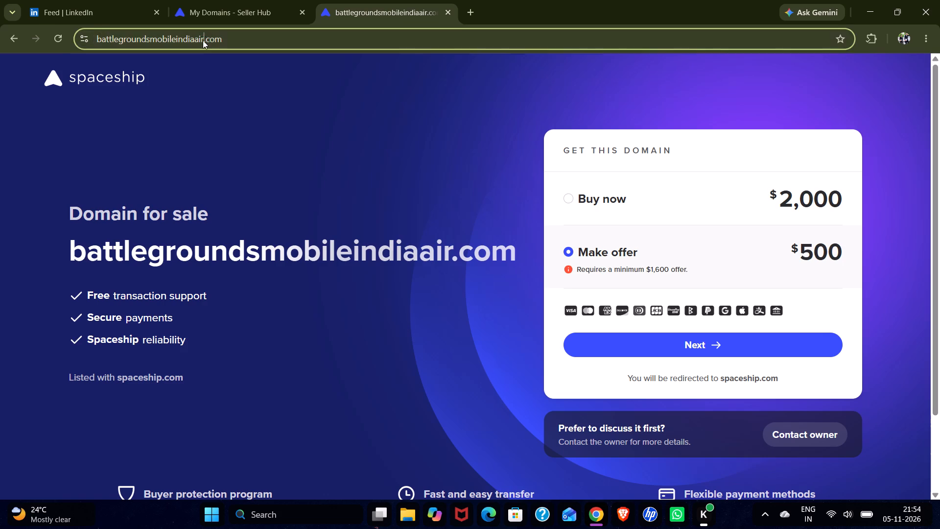
key(BackSpace)
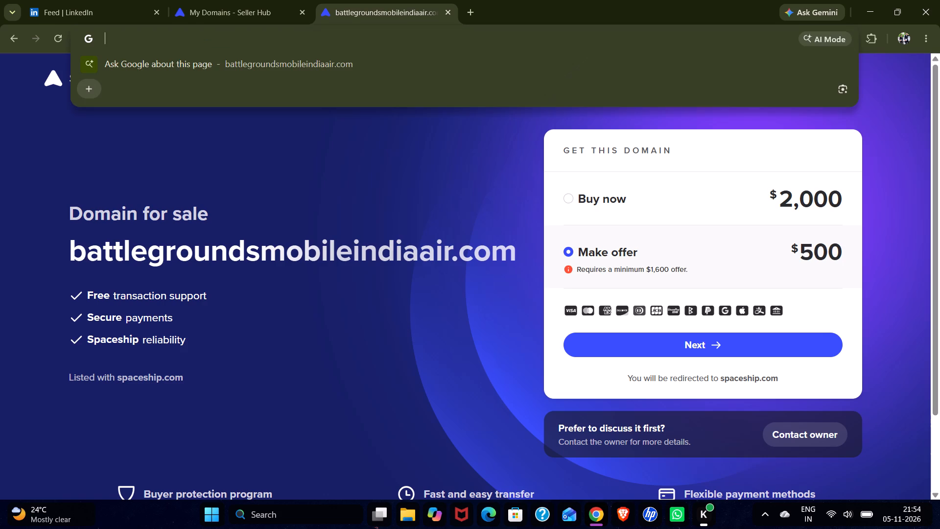
key(ctrl+z)
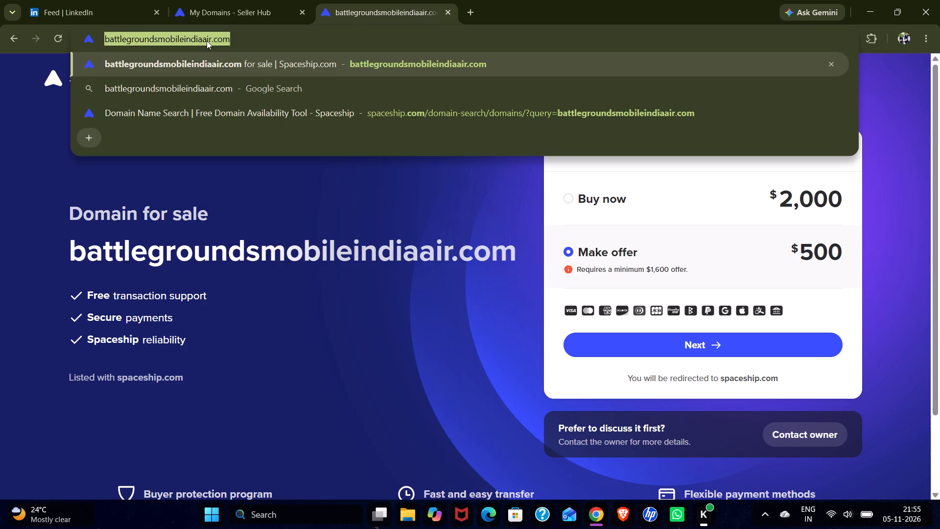
click(206, 40)
key(Right)
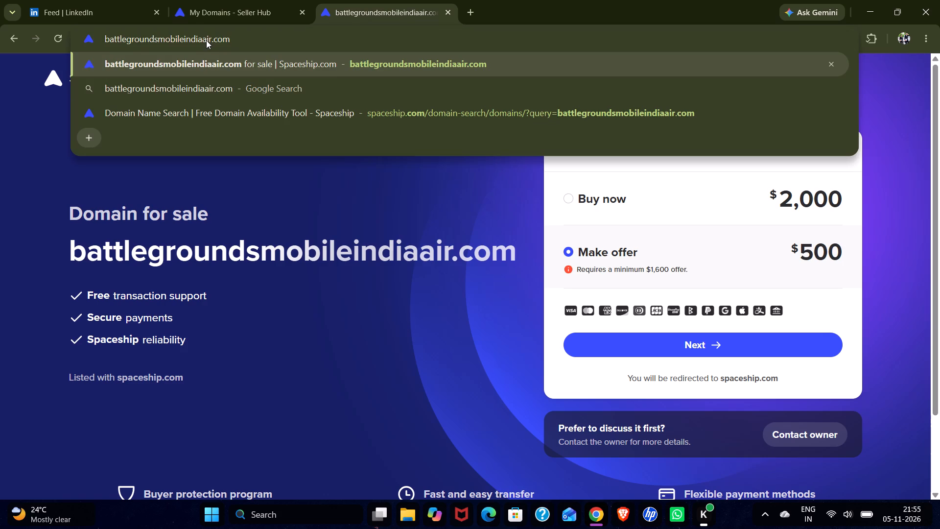
key(Right)
key(BackSpace)
key(BackSpace)
key(BackSpace)
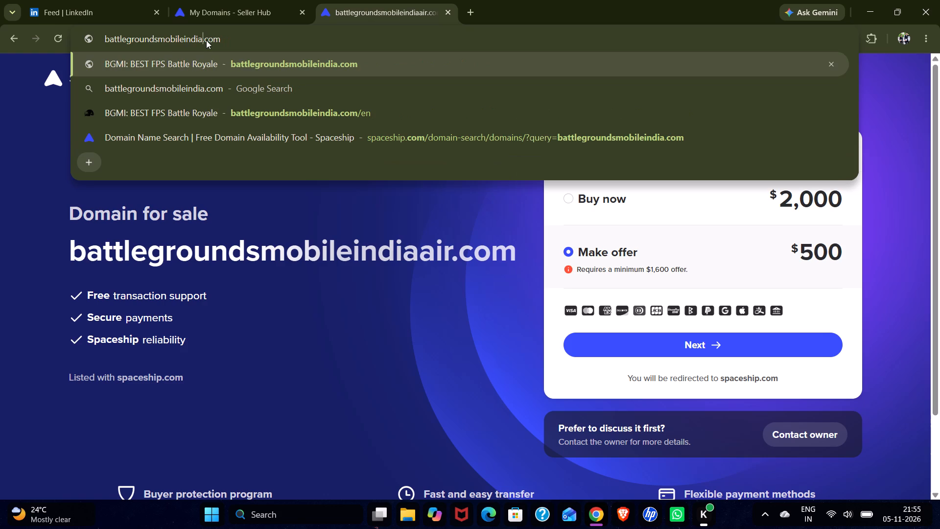
key(Return)
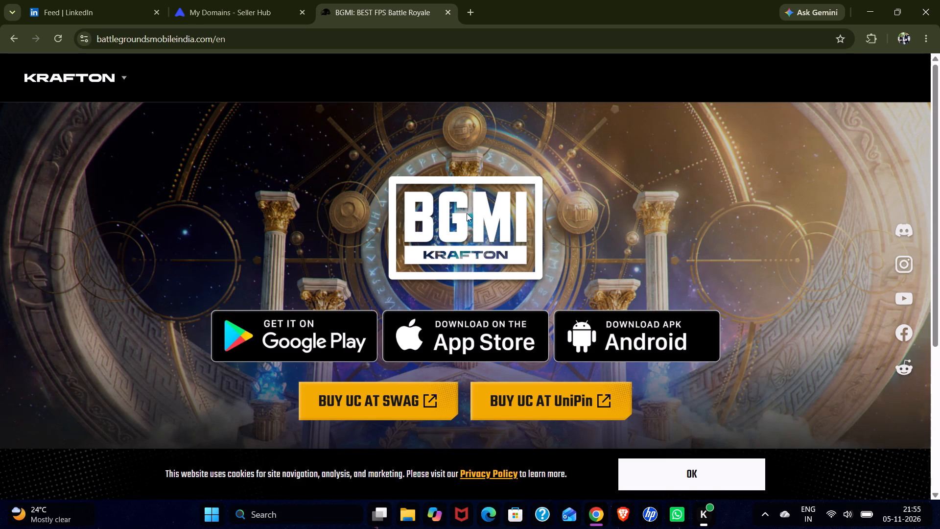
key(ctrl+w)
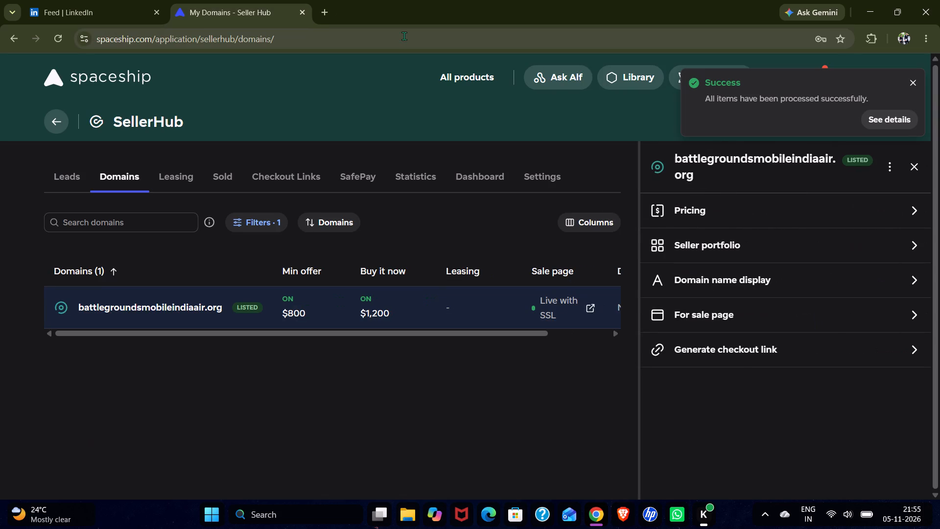
Dismiss the success notification in SellerHub.
scroll(774, 216, down, 2)
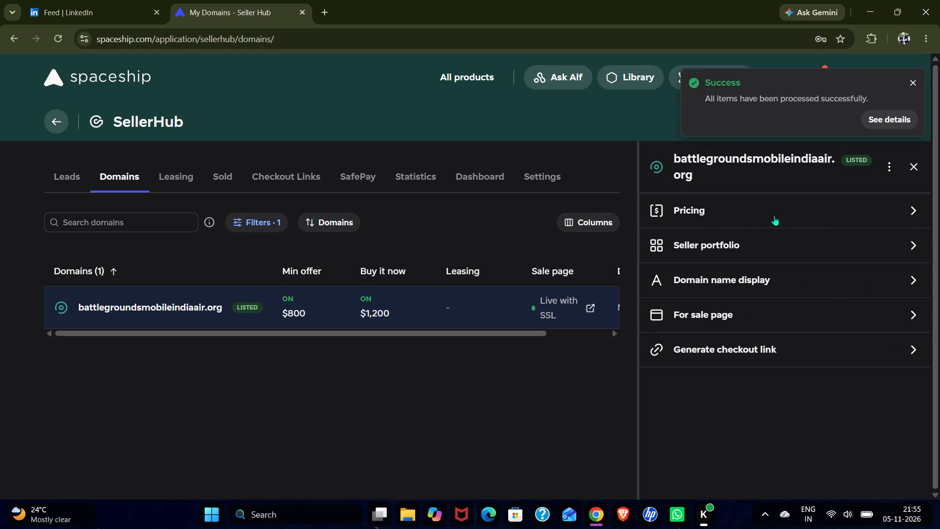
scroll(774, 216, up, 4)
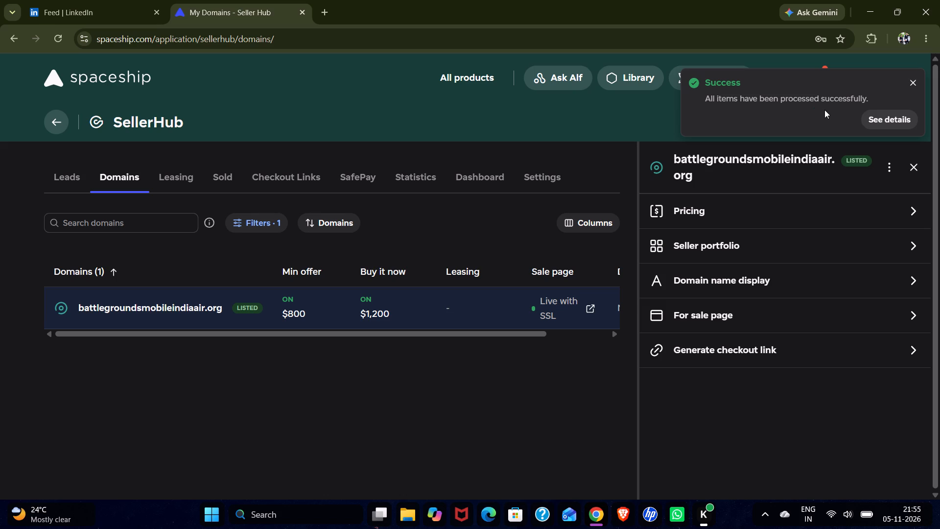
click(912, 85)
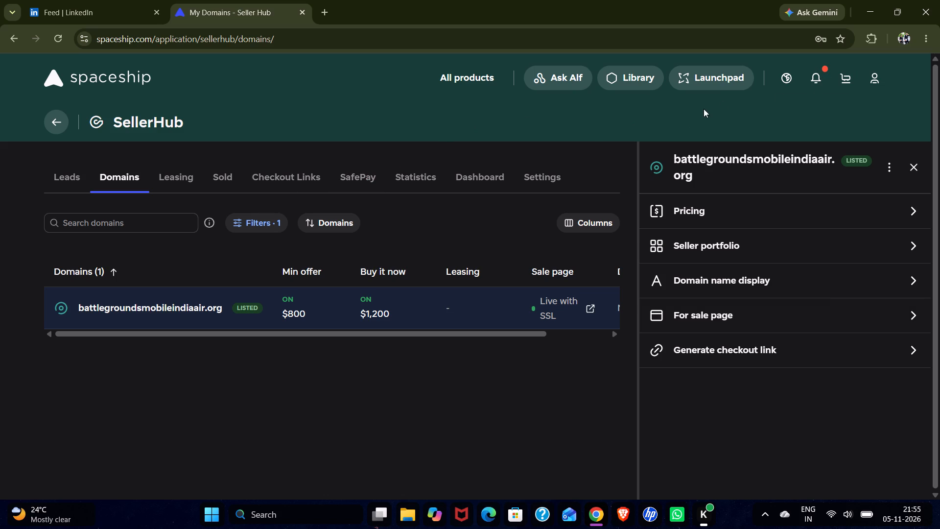
Check the account notifications, the SafePay transactions and the Leads section of SellerHub.
click(817, 77)
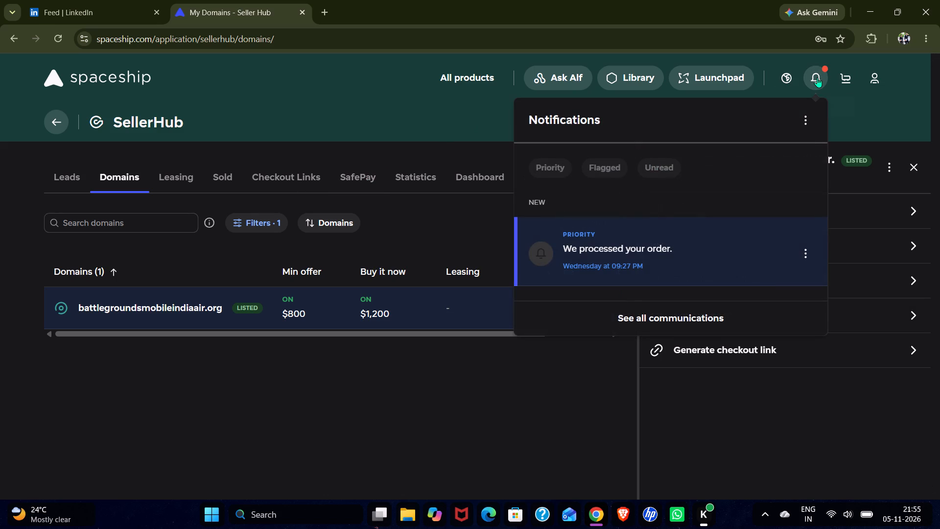
click(370, 184)
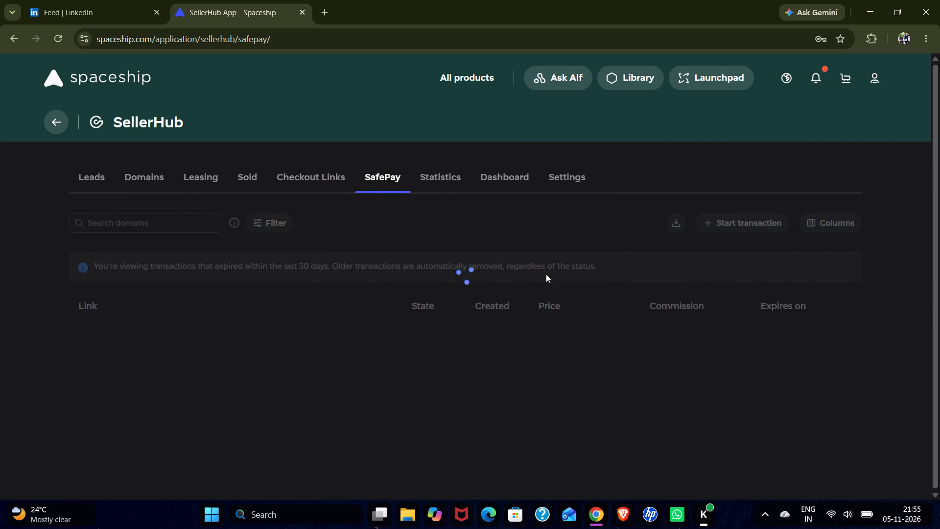
click(442, 175)
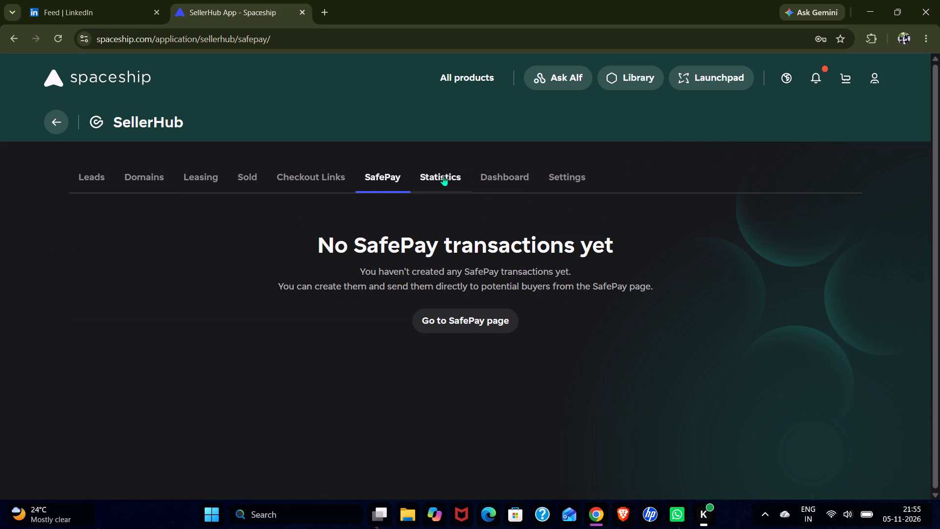
click(106, 171)
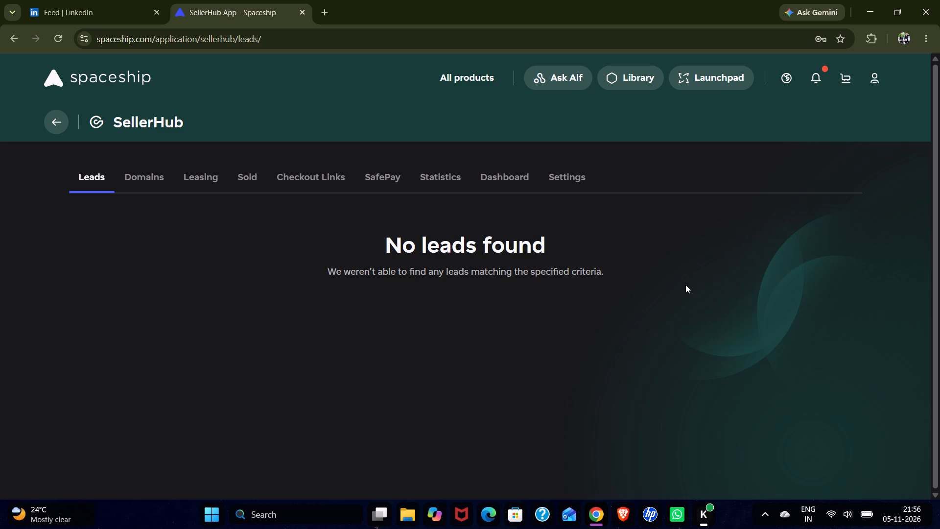
Open the purchase summary for battlegroundsmobileindiaair.org from the account notifications, dismiss its thank-you message, and review the order details.
click(822, 79)
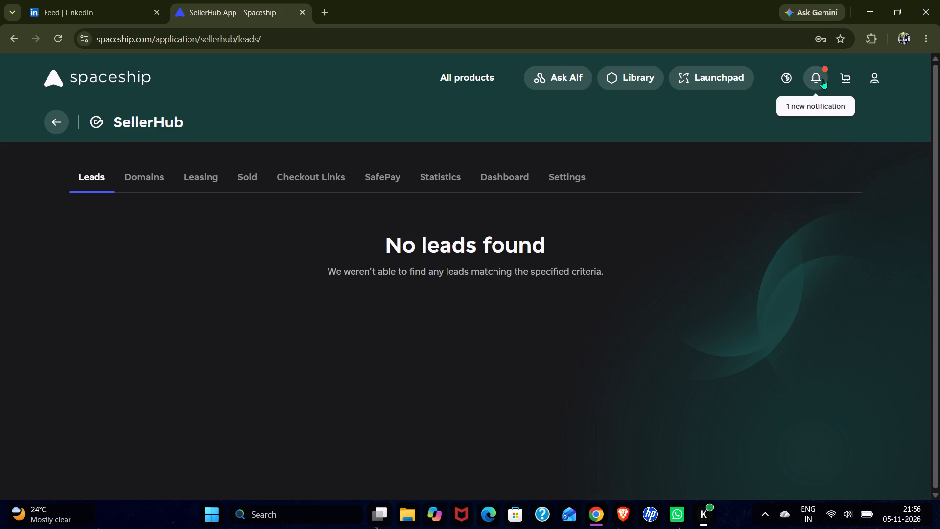
click(677, 246)
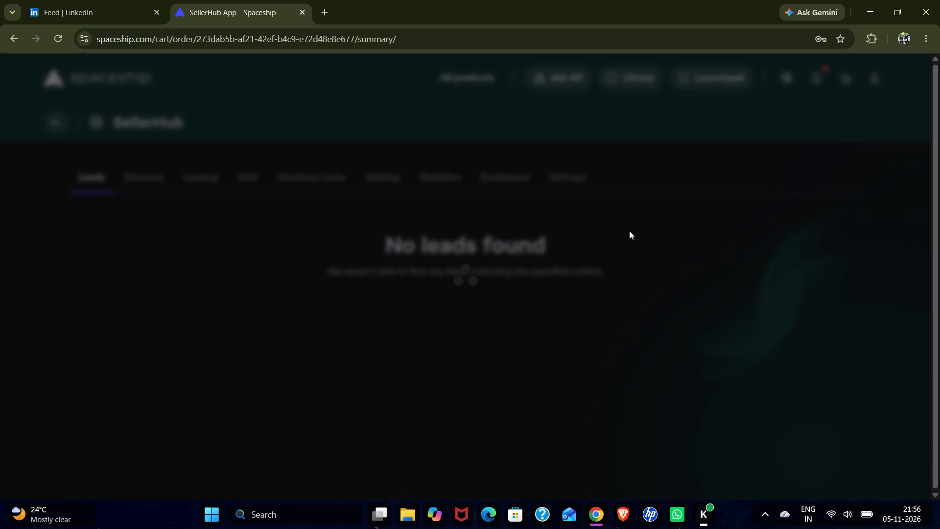
scroll(697, 177, right, 1)
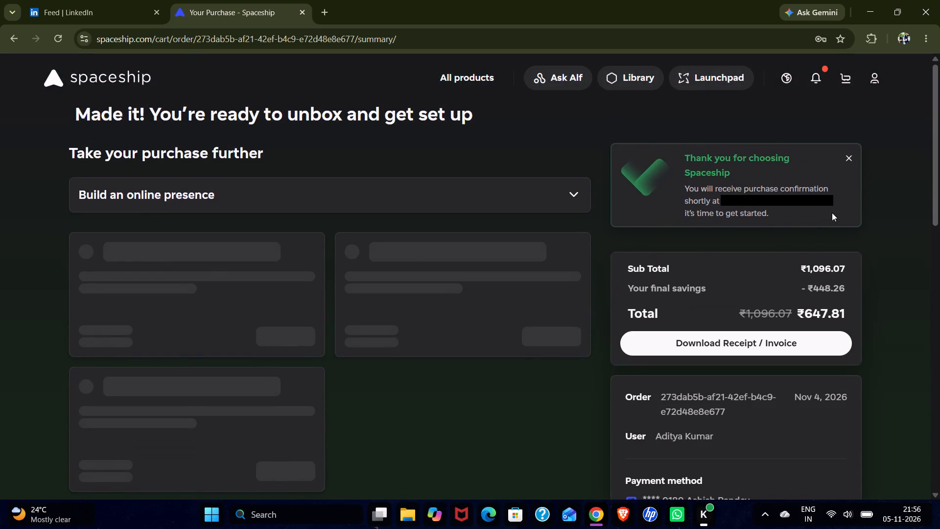
scroll(738, 312, right, 1)
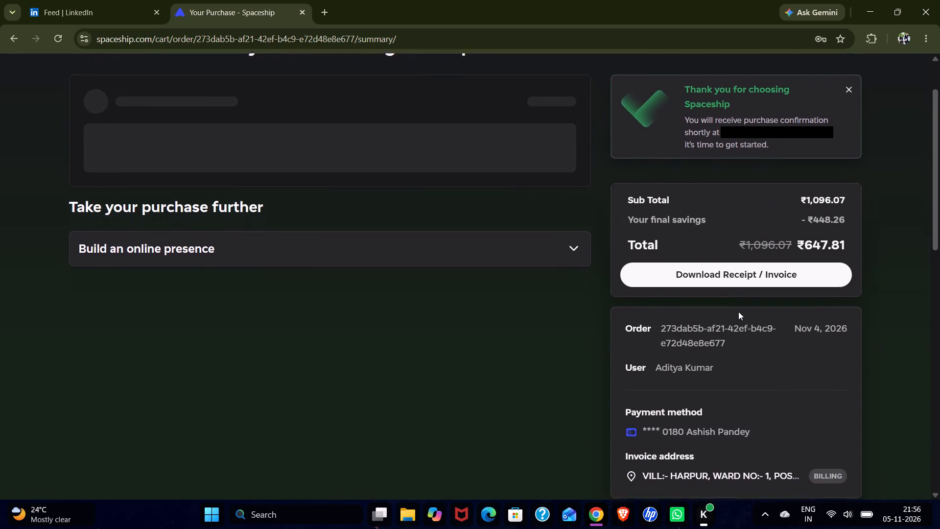
scroll(738, 312, right, 1)
click(850, 158)
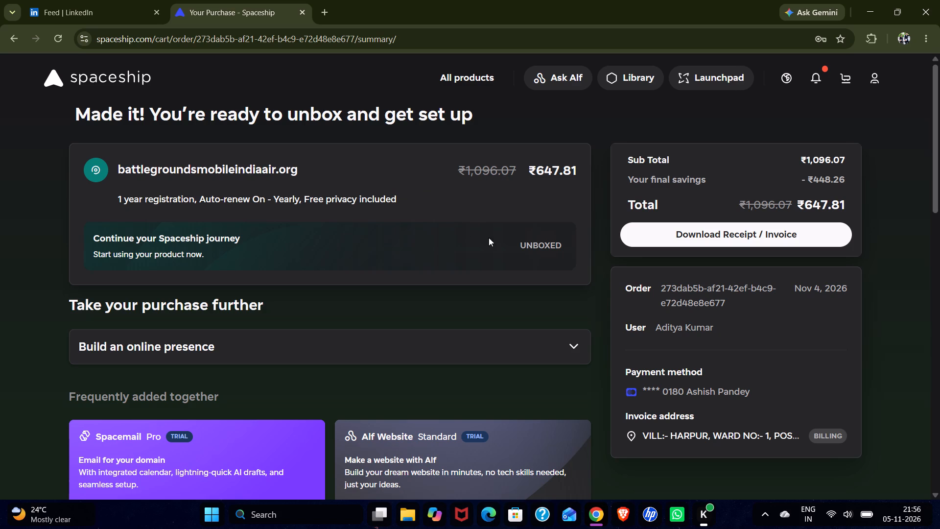
scroll(271, 179, right, 2)
scroll(710, 391, right, 1)
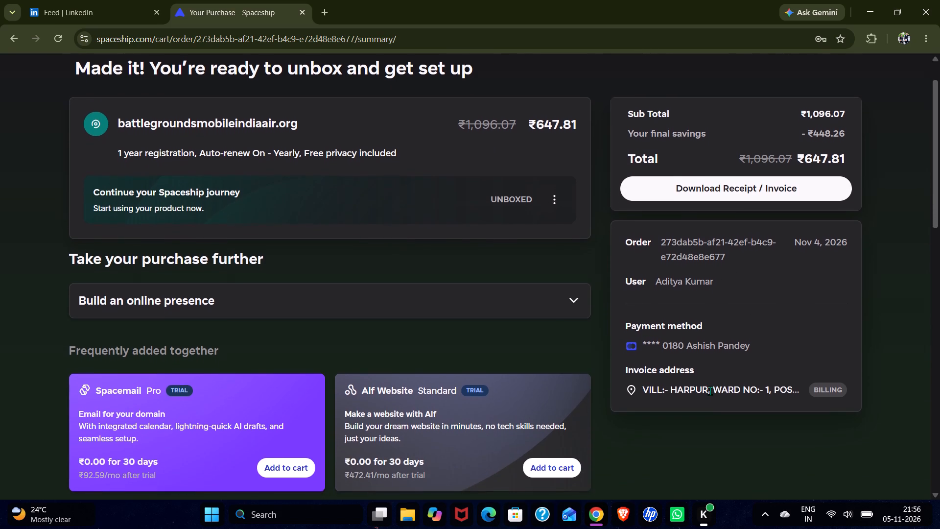
scroll(710, 391, right, 1)
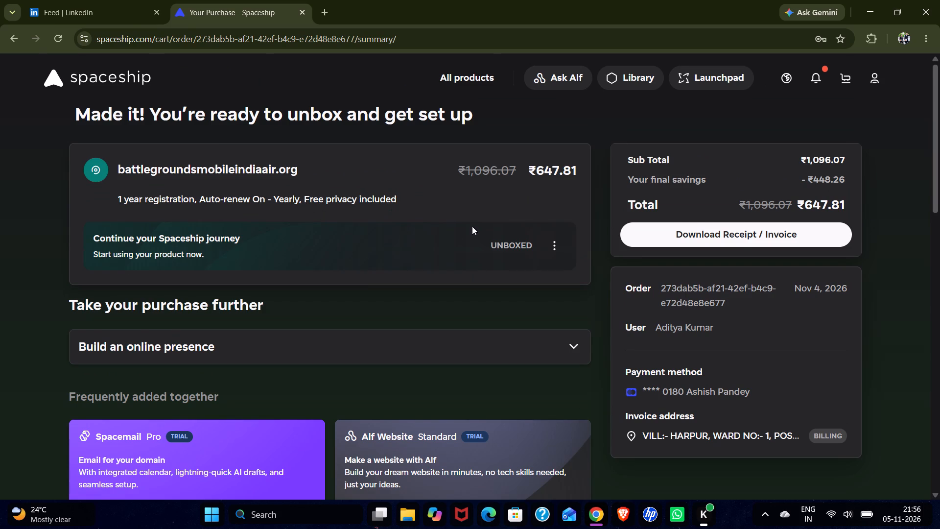
scroll(472, 226, right, 1)
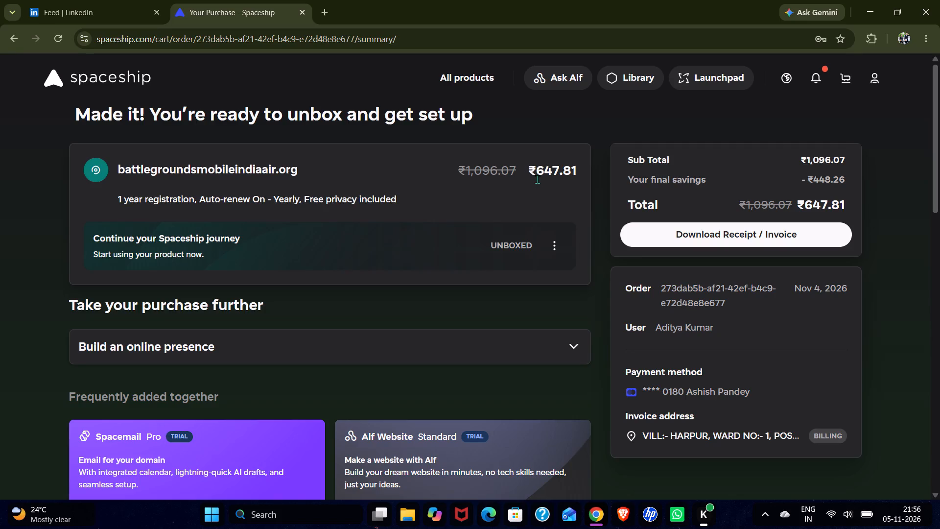
Reload the purchase summary, look it over again, and return to SellerHub's Leads section.
click(63, 33)
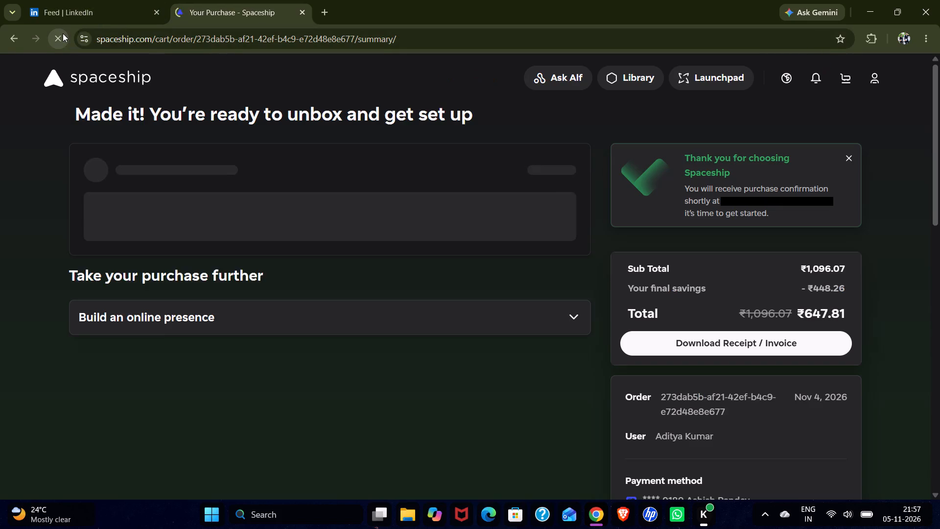
scroll(719, 254, down, 1)
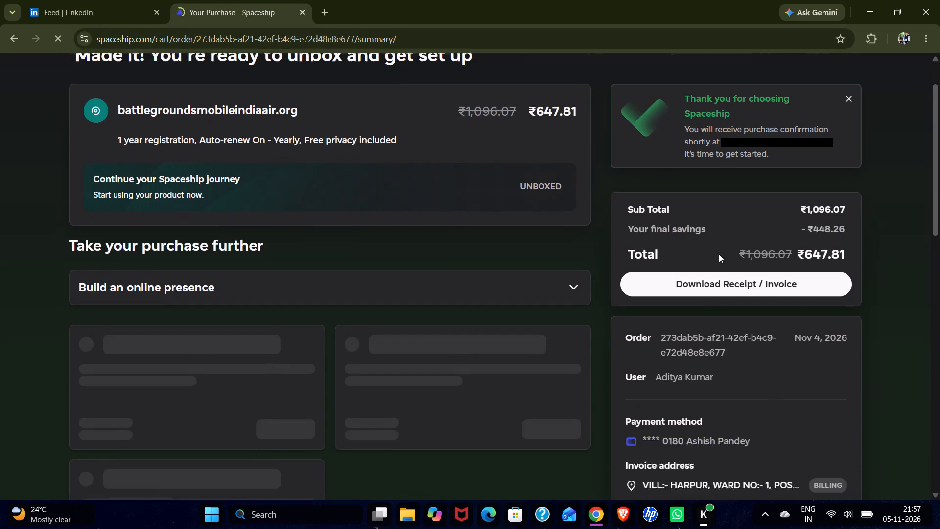
scroll(719, 254, down, 1)
scroll(719, 254, up, 4)
scroll(719, 254, right, 4)
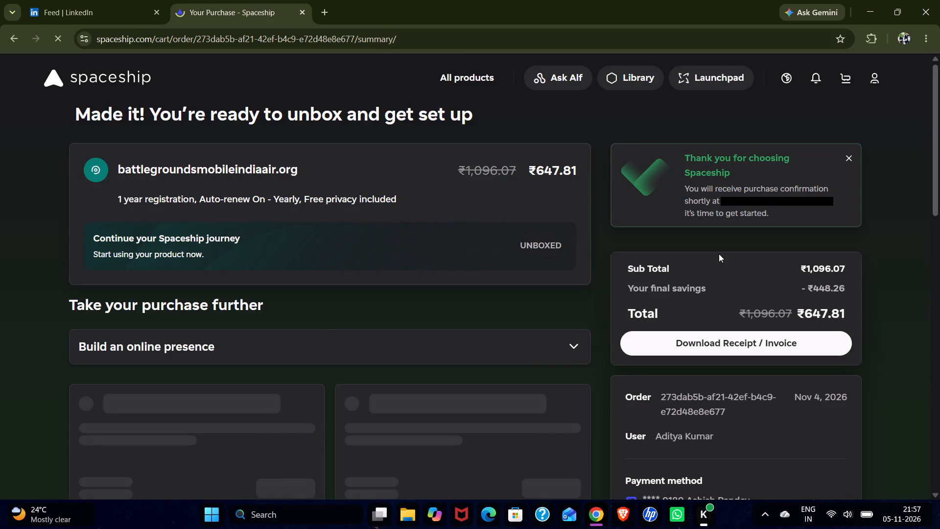
scroll(719, 254, right, 3)
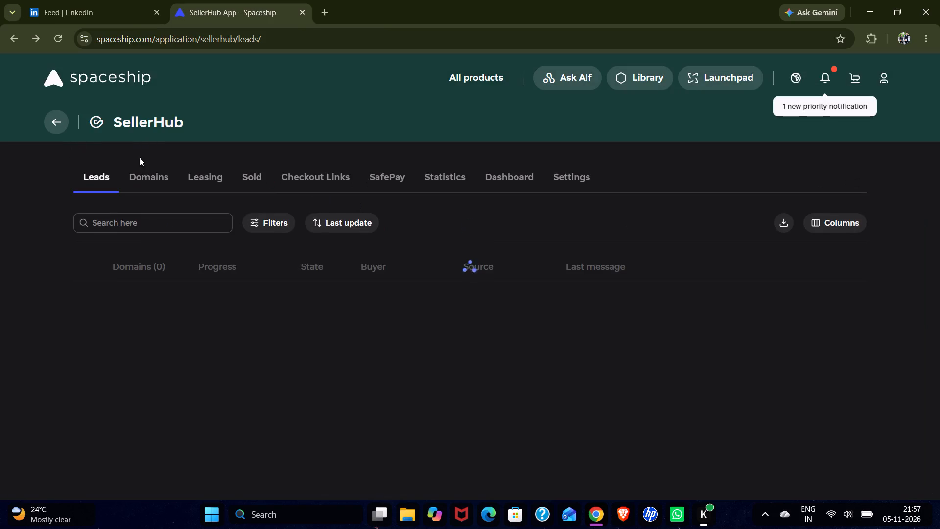
Open the Domains section of SellerHub to view the listed domains.
click(158, 178)
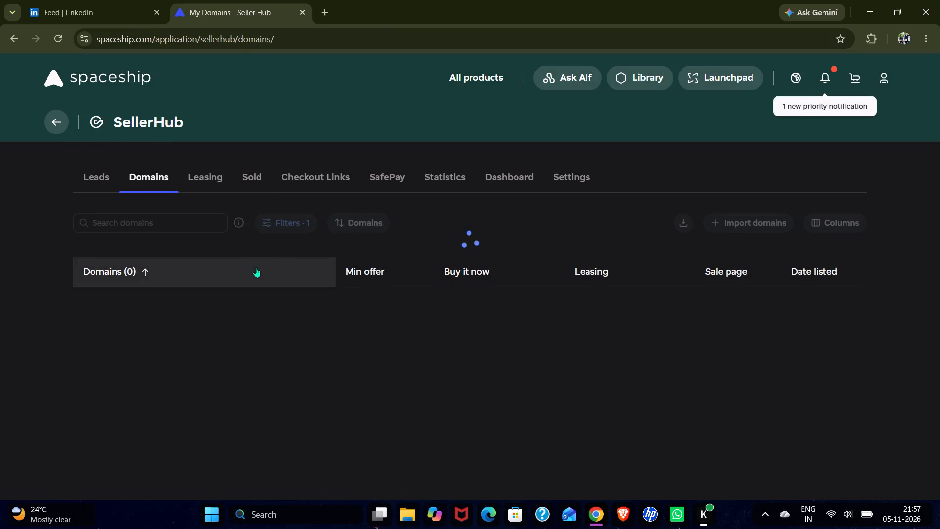
click(129, 219)
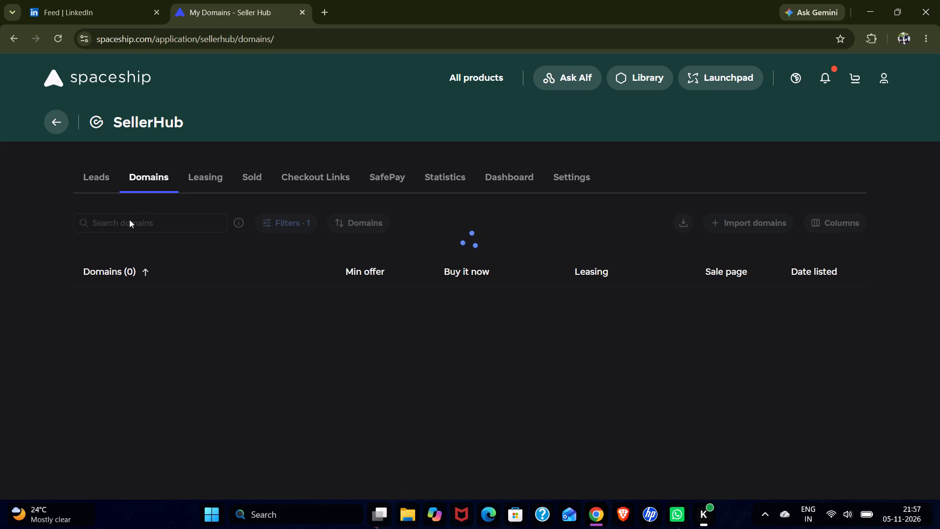
click(129, 219)
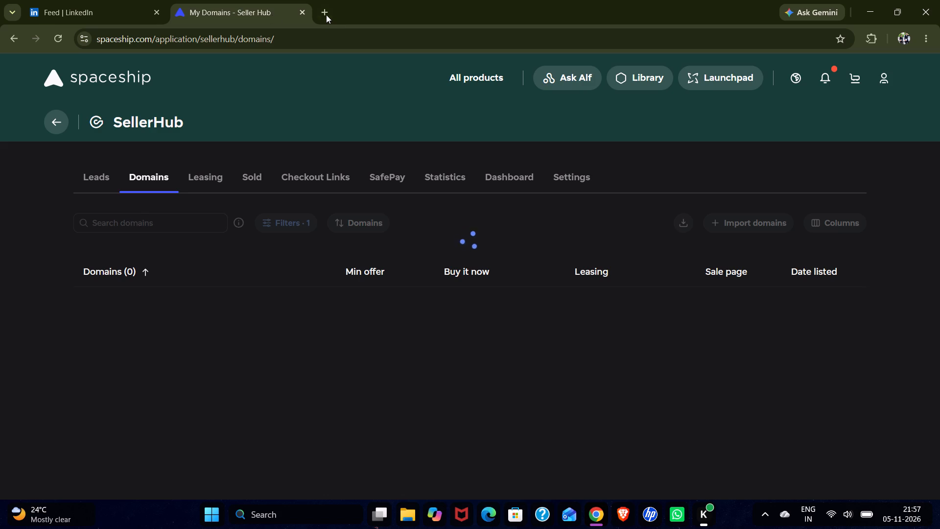
Search Google for bgmi in a new tab and open the battlegroundsmobileindia.com result.
click(326, 14)
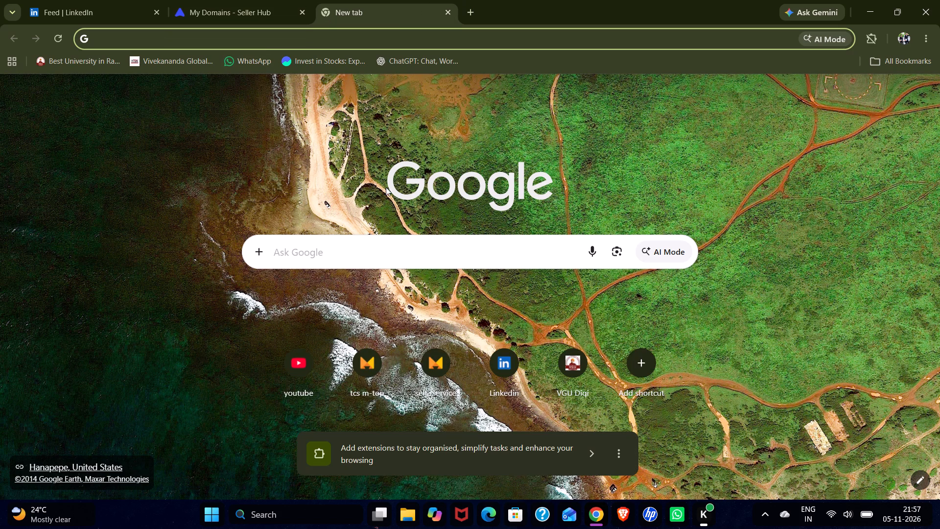
click(362, 256)
key(b)
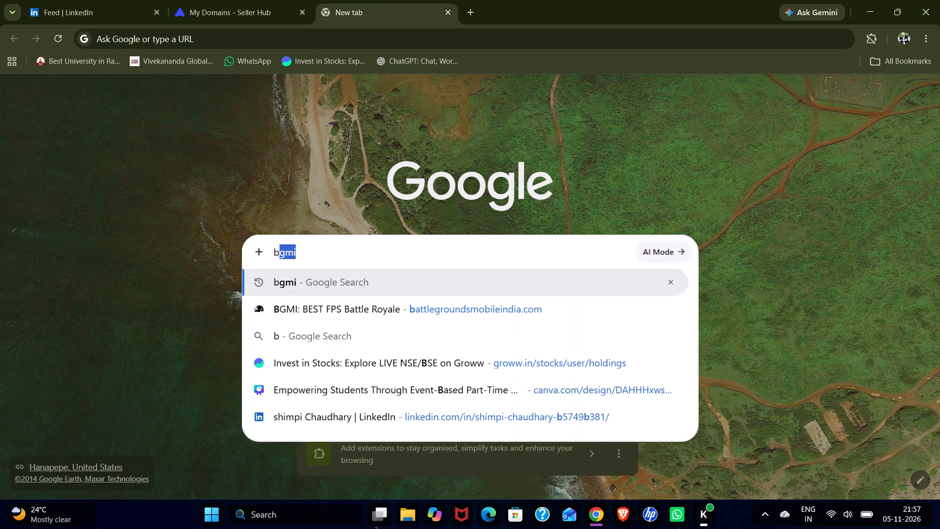
click(318, 280)
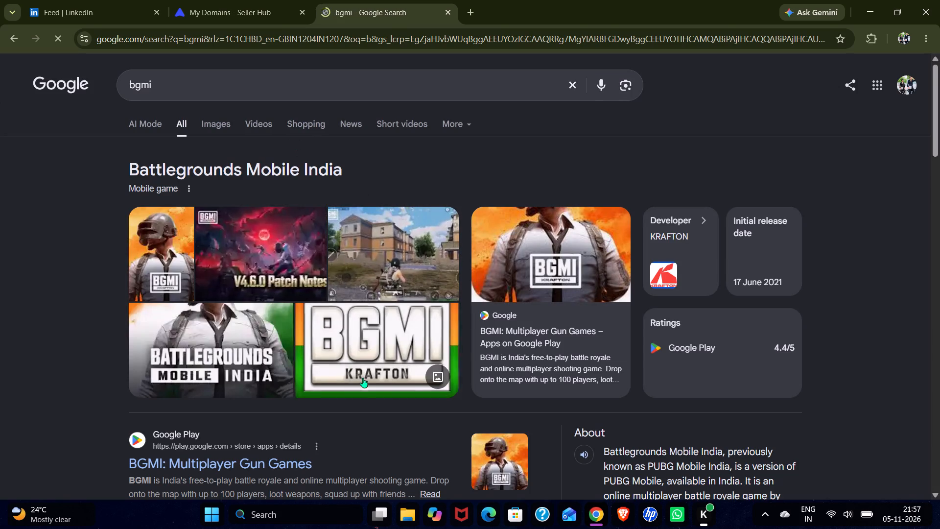
scroll(360, 386, down, 3)
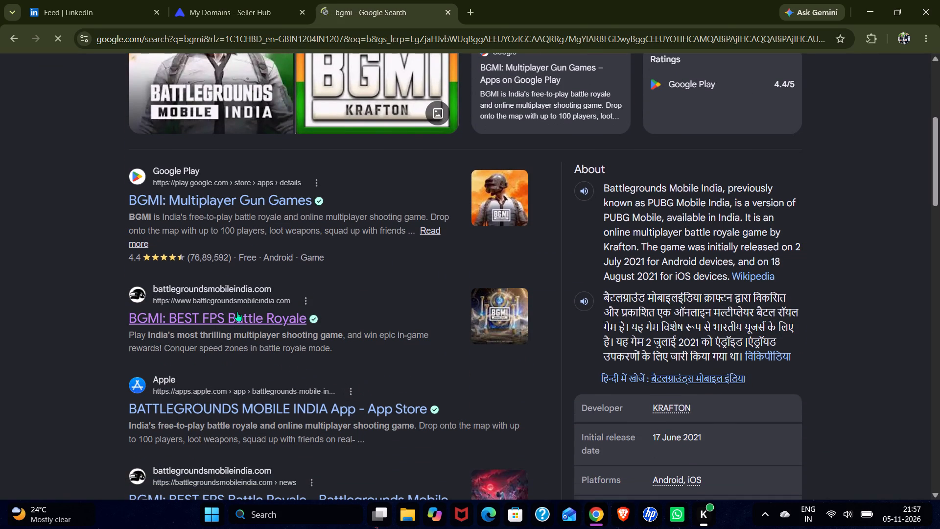
click(238, 311)
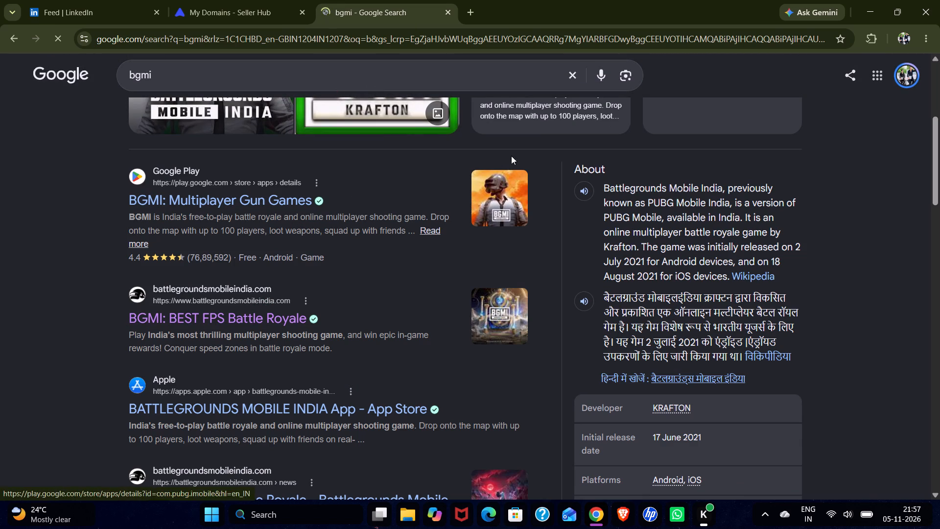
click(833, 519)
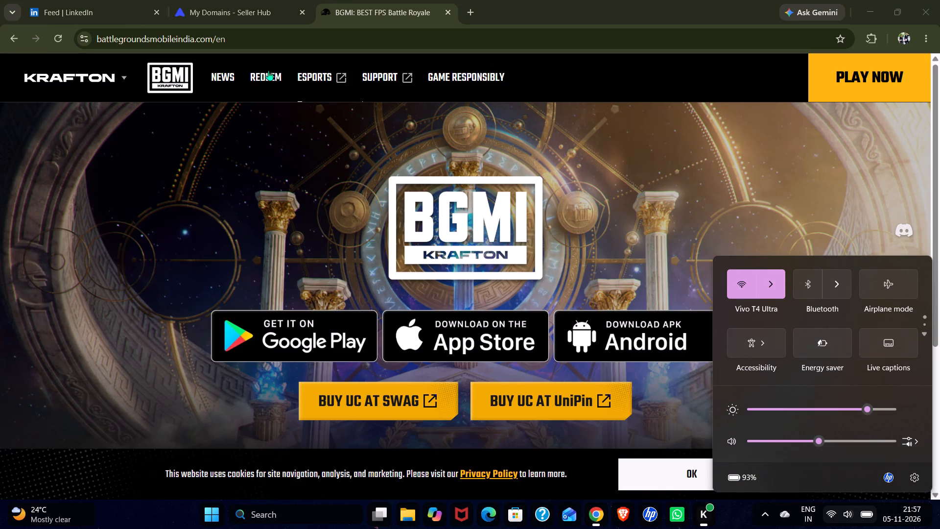
Copy the battlegroundsmobileindia. part of the game site's web address, leaving out the com ending.
click(194, 40)
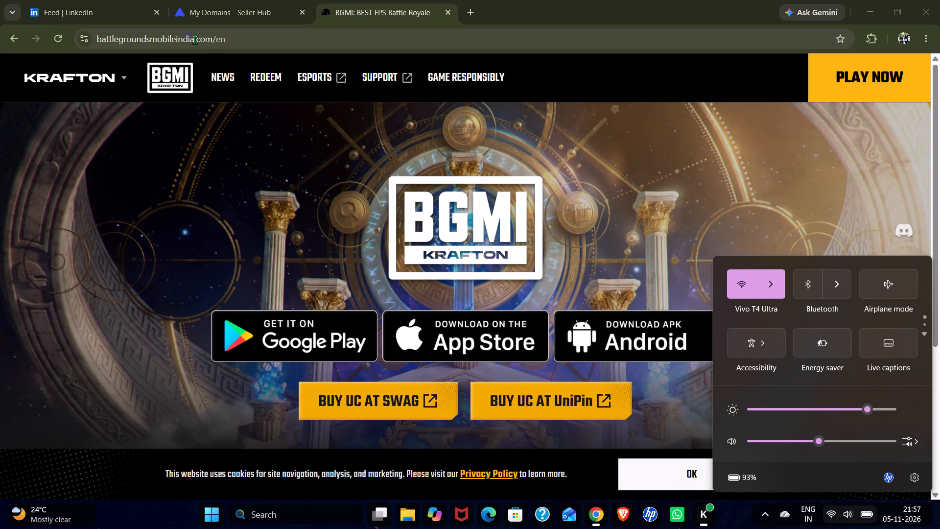
click(200, 37)
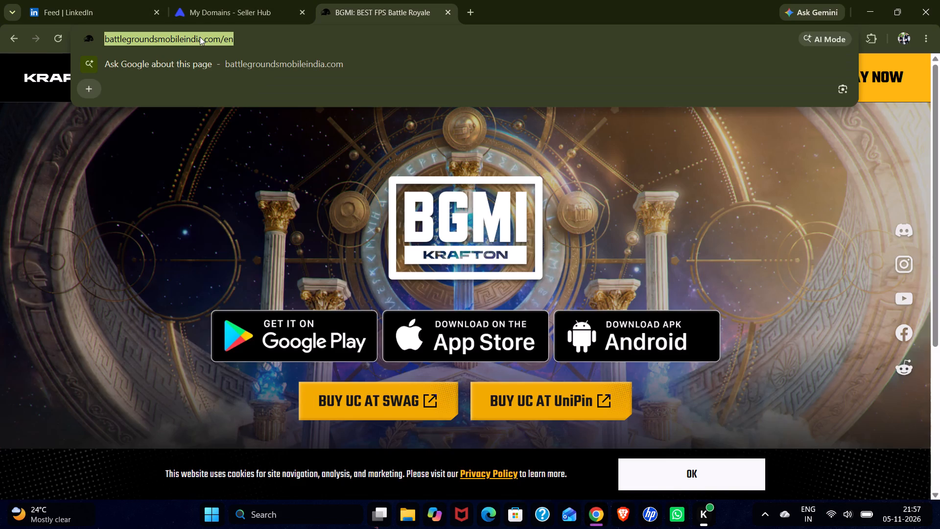
click(249, 41)
drag(249, 41, 160, 34)
key(ctrl+x)
key(ctrl+c)
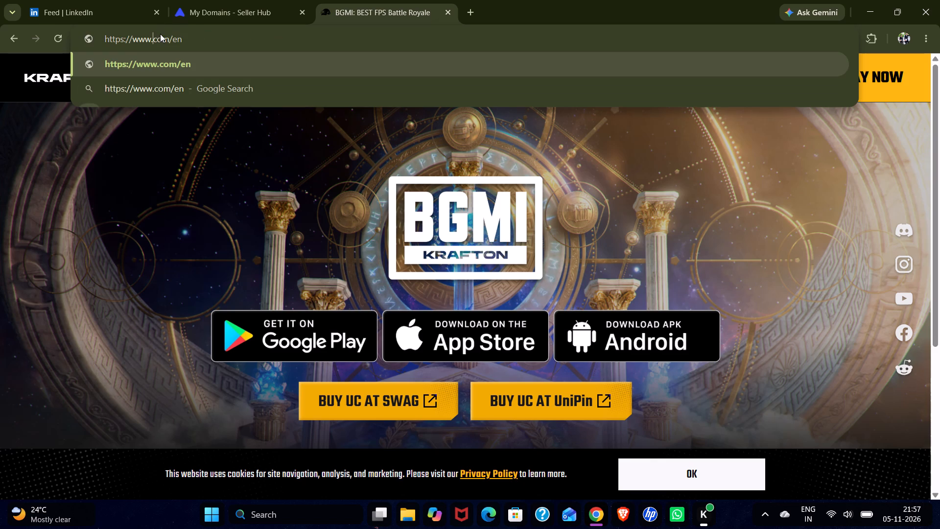
key(ctrl+z)
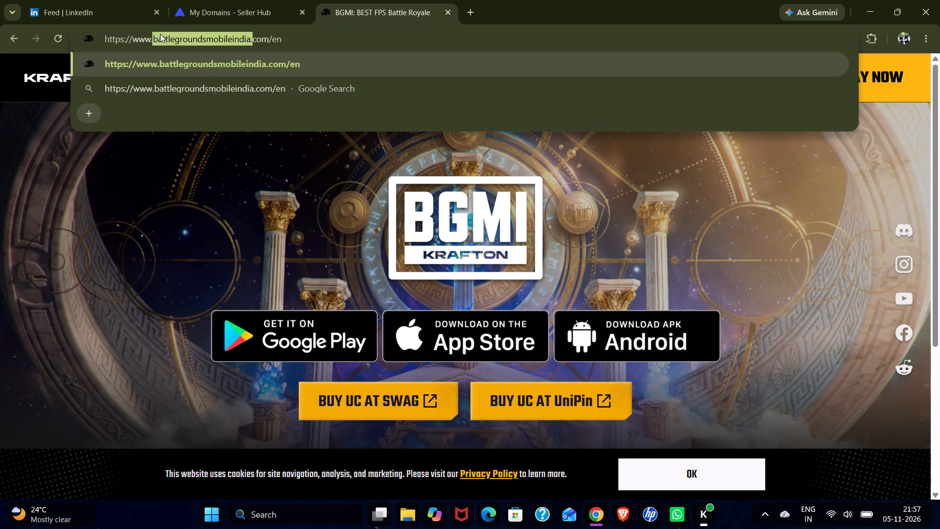
key(ctrl+c)
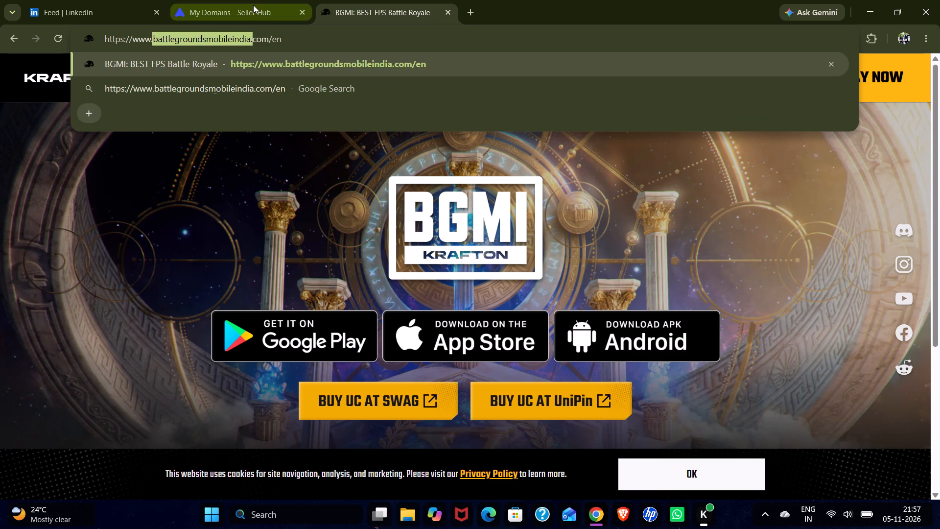
Search SellerHub's domain list for battlegroundsmobileindiaair.org, building the query from the copied name.
click(253, 5)
click(163, 221)
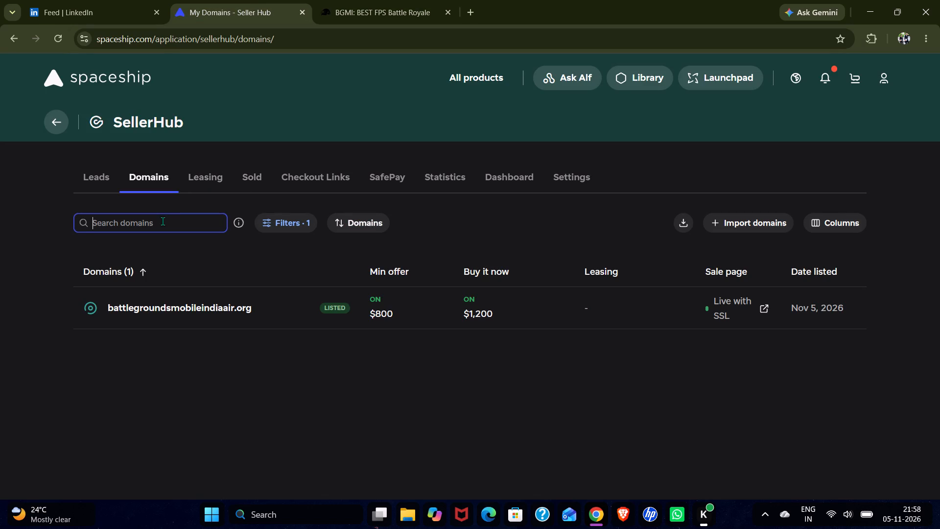
key(ctrl+v)
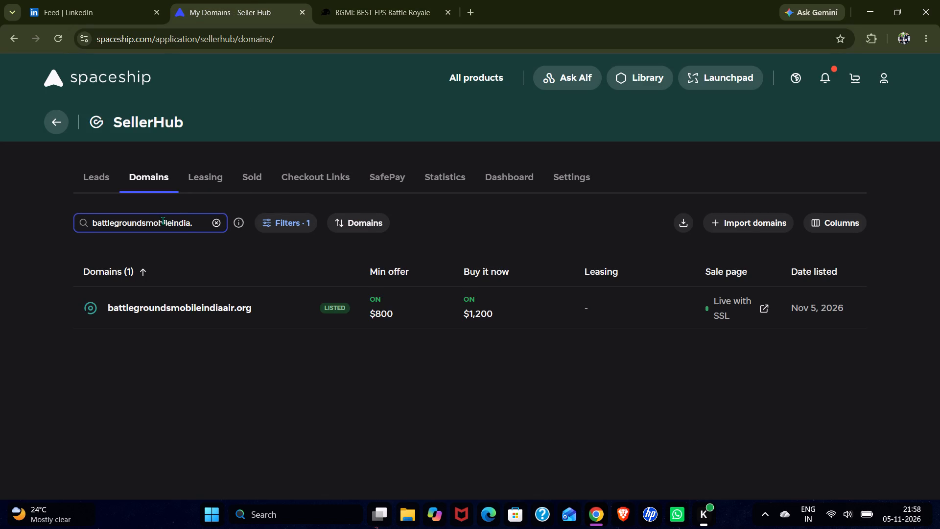
key(BackSpace)
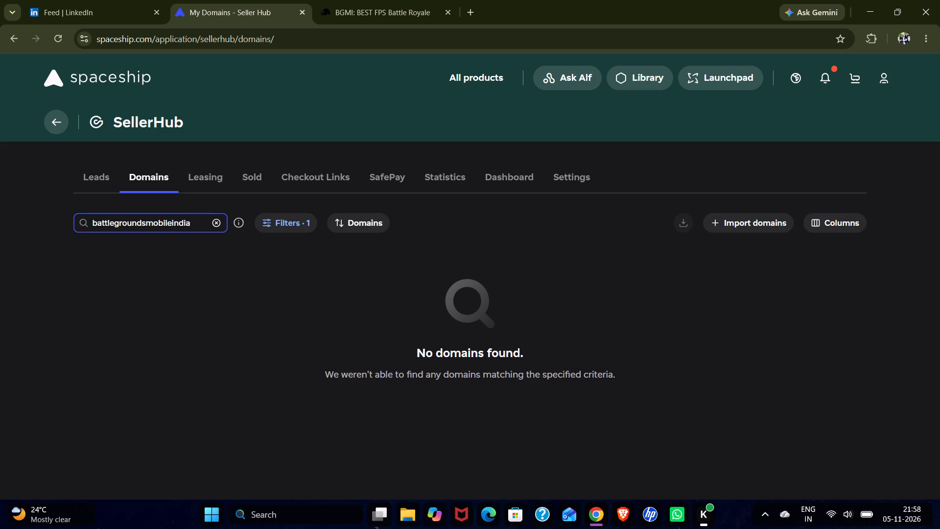
text(air)
key(period)
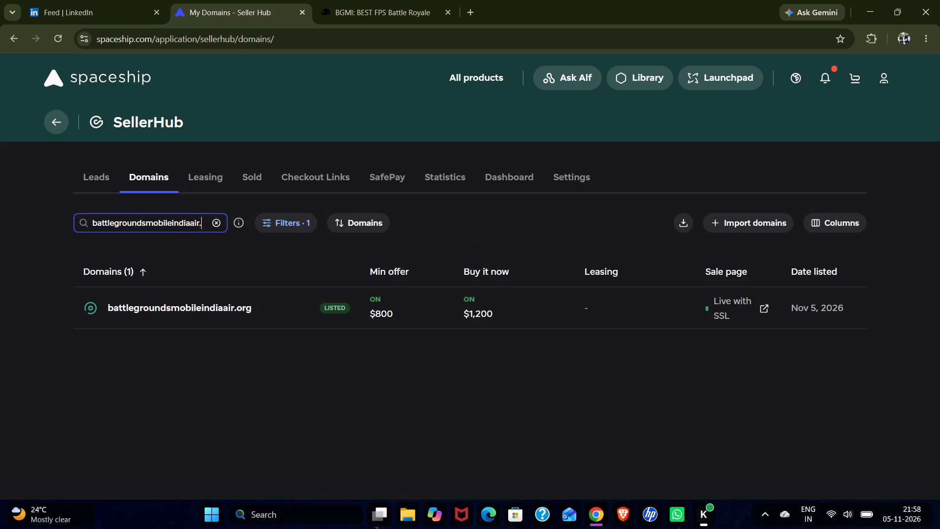
text(org)
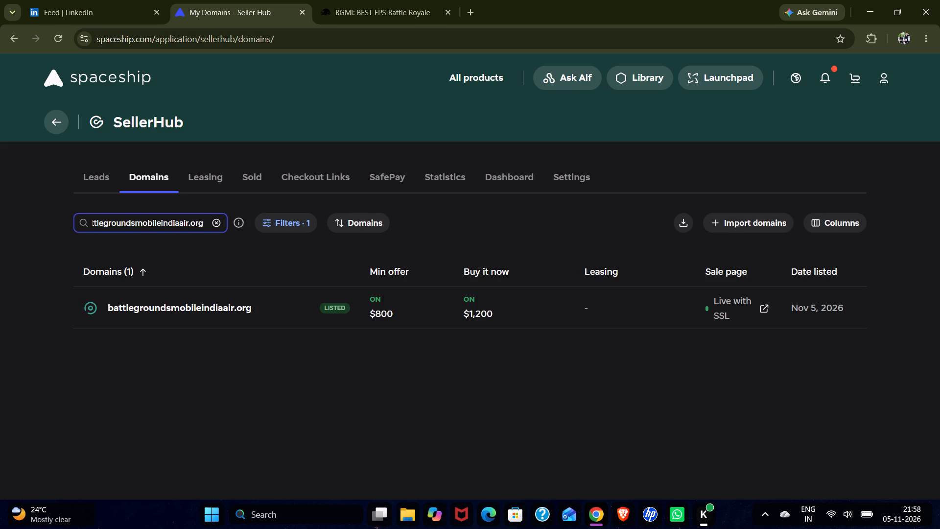
key(Return)
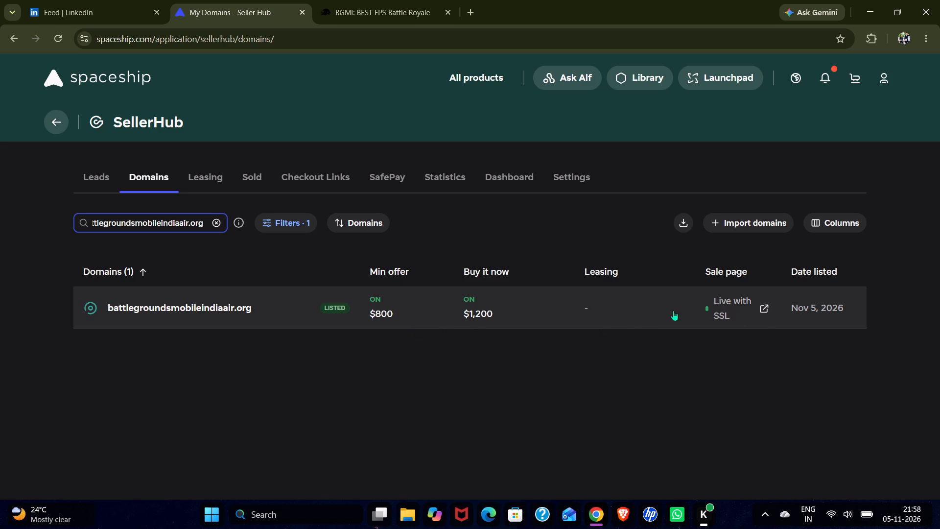
click(205, 221)
click(205, 221)
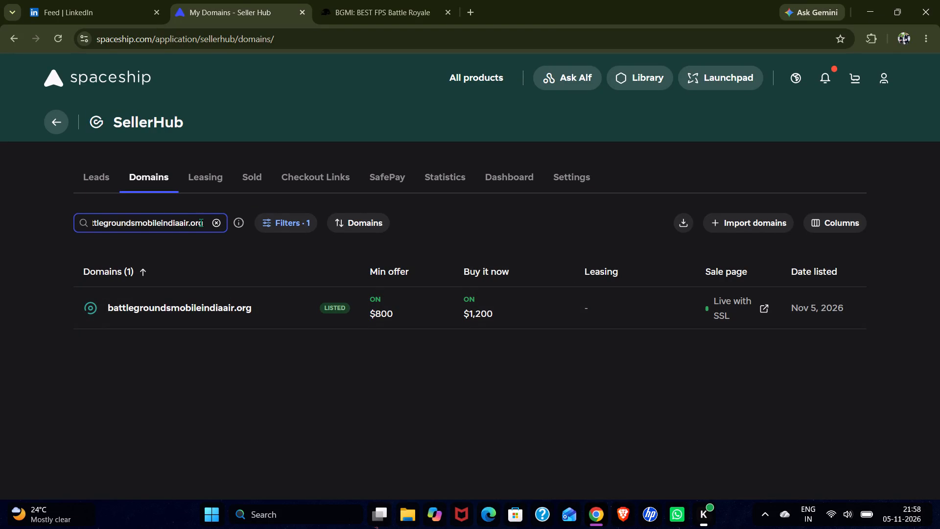
Search SellerHub's domain list for battlegroundsmobileindiaair.com instead of the .org name.
click(201, 222)
key(BackSpace)
key(BackSpace)
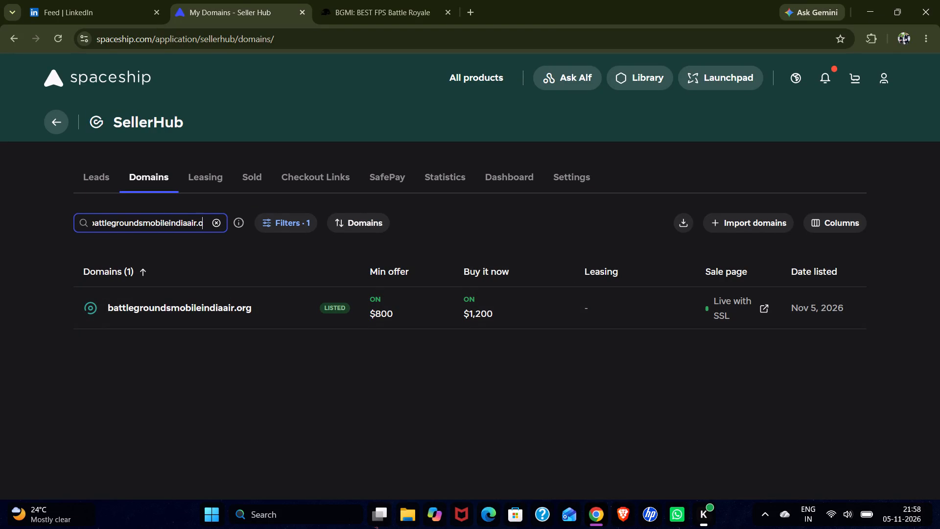
key(BackSpace)
text(com)
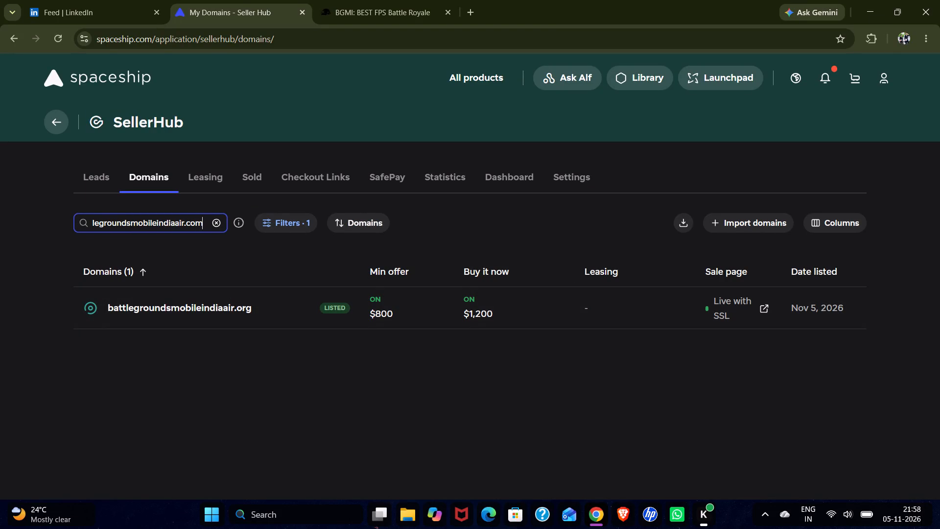
key(Return)
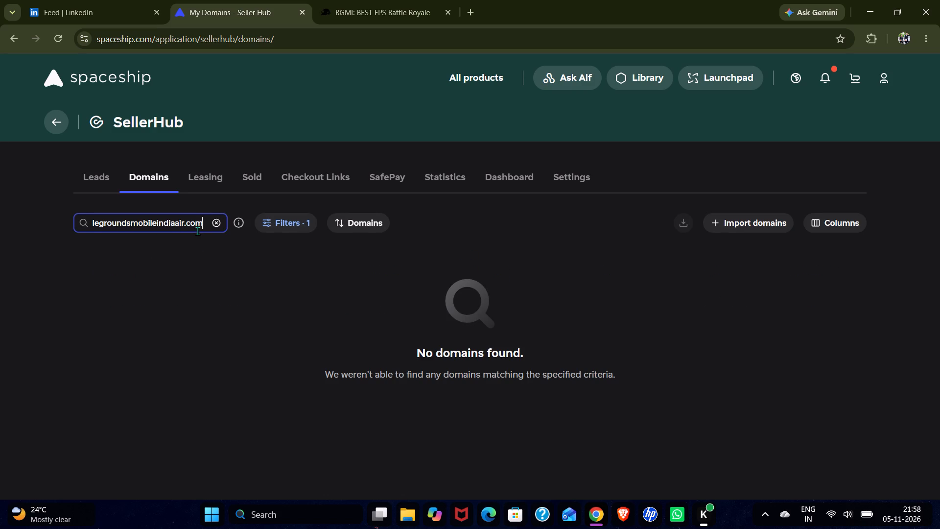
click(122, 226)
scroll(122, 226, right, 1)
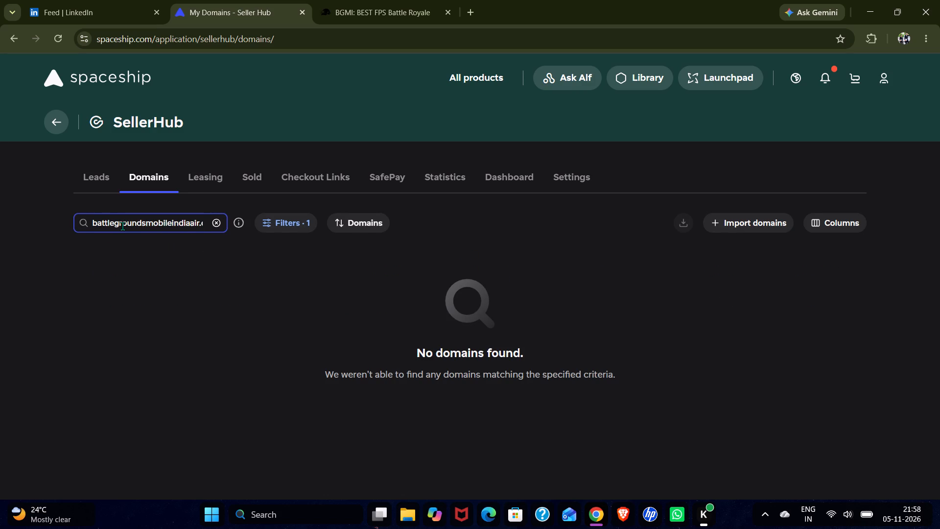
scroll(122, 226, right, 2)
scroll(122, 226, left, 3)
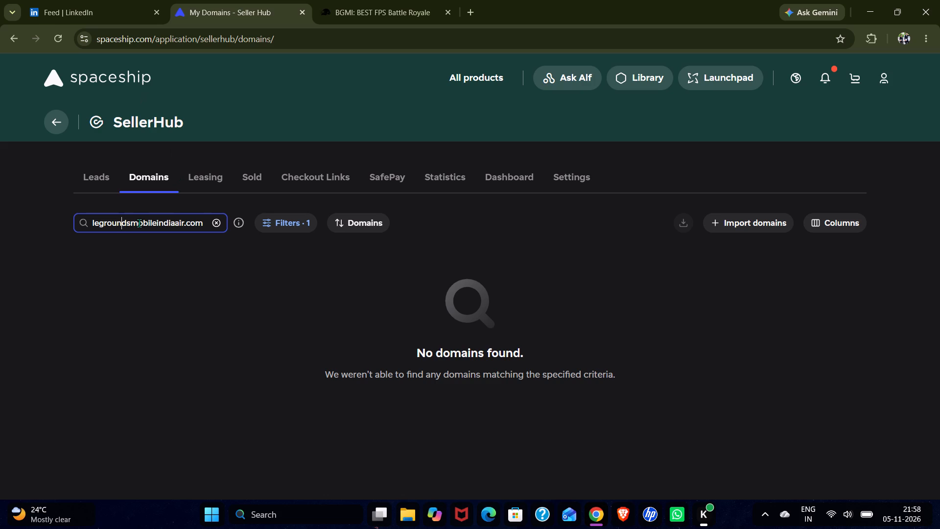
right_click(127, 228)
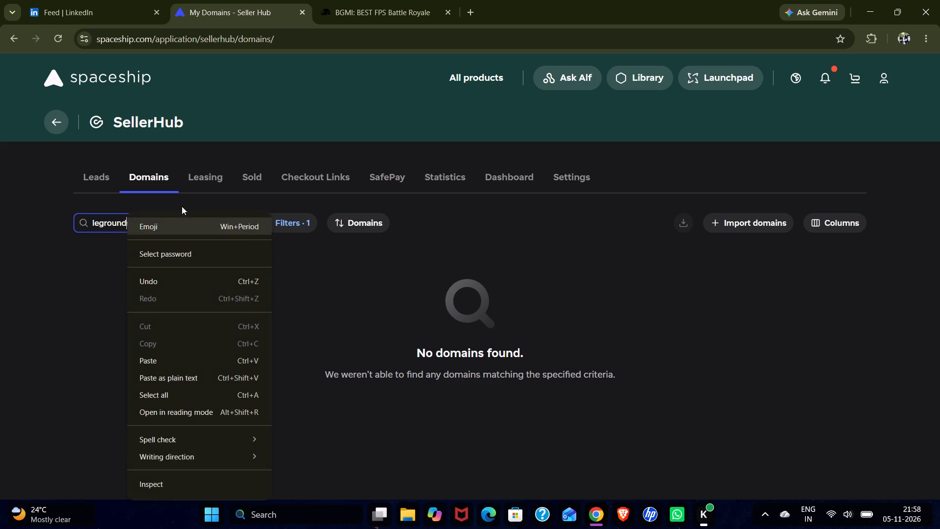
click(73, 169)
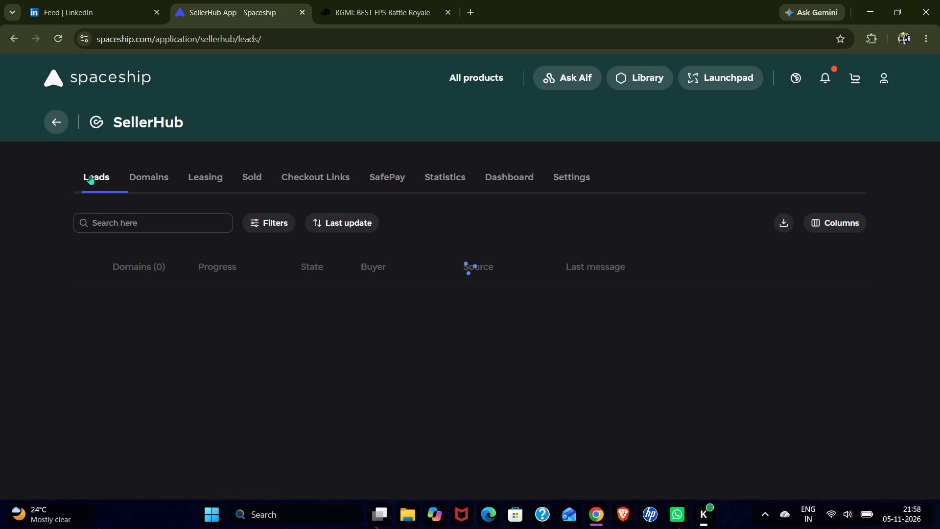
Search for battlegroundsmobileindiaair.com from the Spaceship homepage's domain registration search, building the query from the copied name.
click(115, 76)
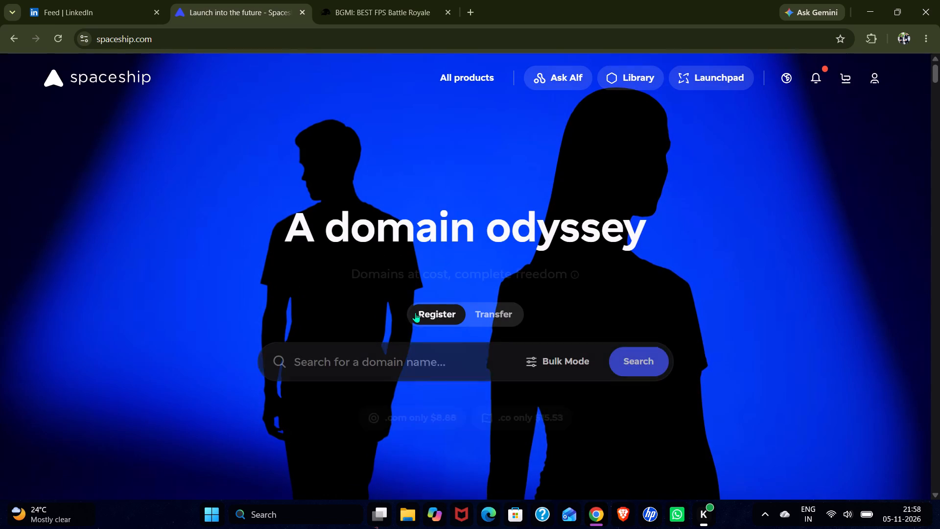
click(358, 353)
key(ctrl+v)
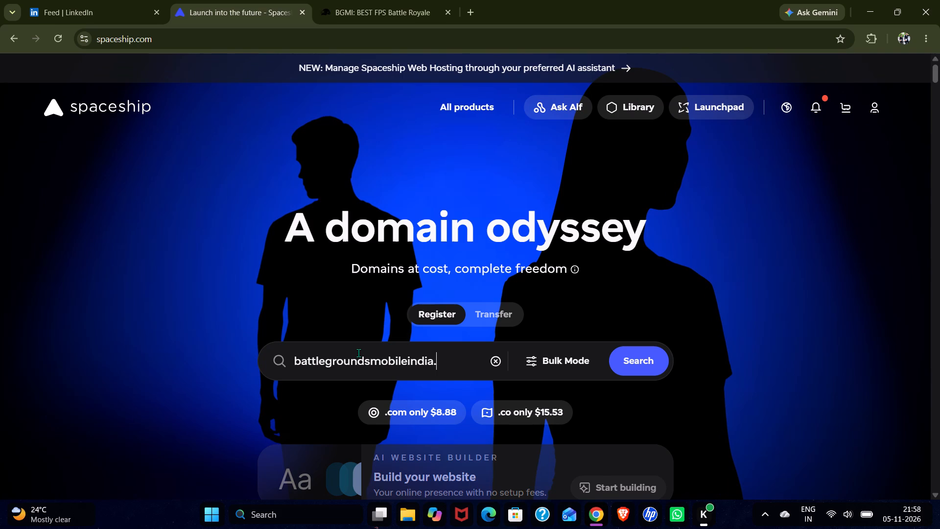
text(cp,)
key(BackSpace)
key(BackSpace)
text(om)
key(Left)
key(Left)
key(Left)
key(Left)
text(air)
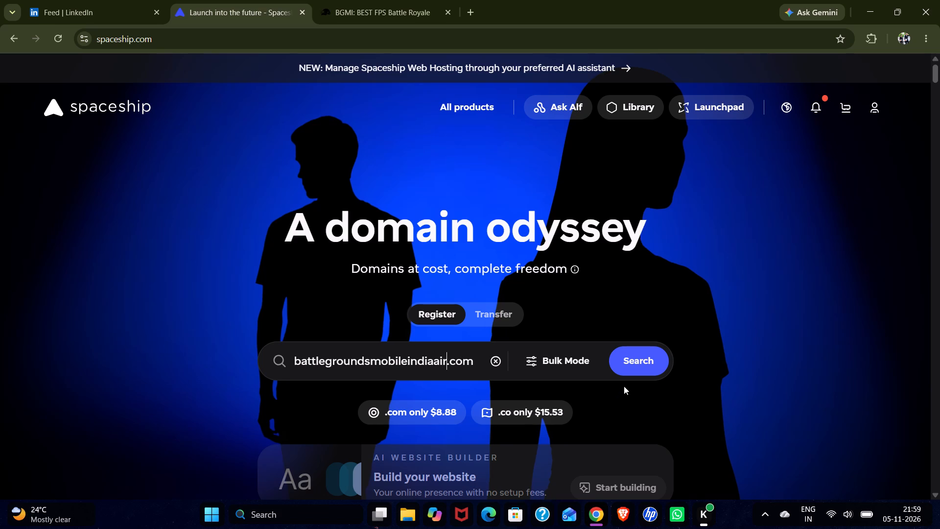
key(Return)
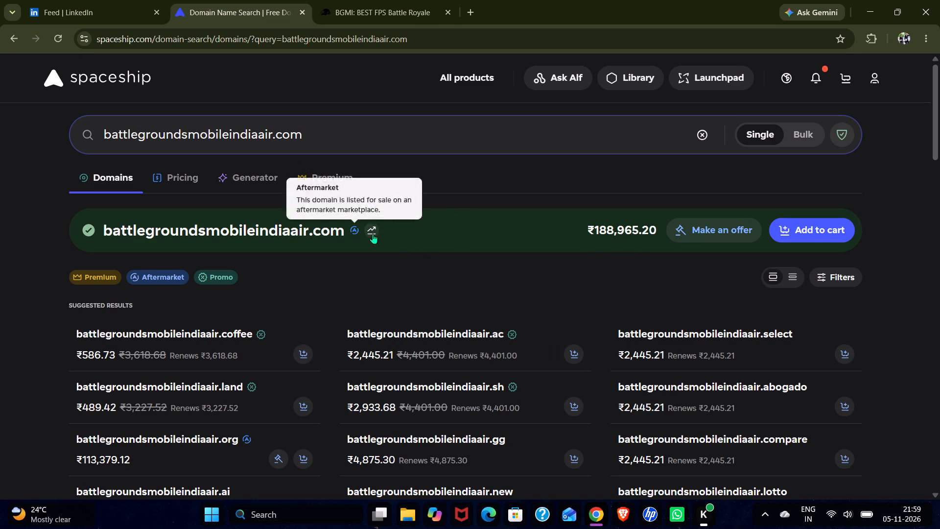
Try to search for battlegroundsmobileindiaair without any domain extension.
key(BackSpace)
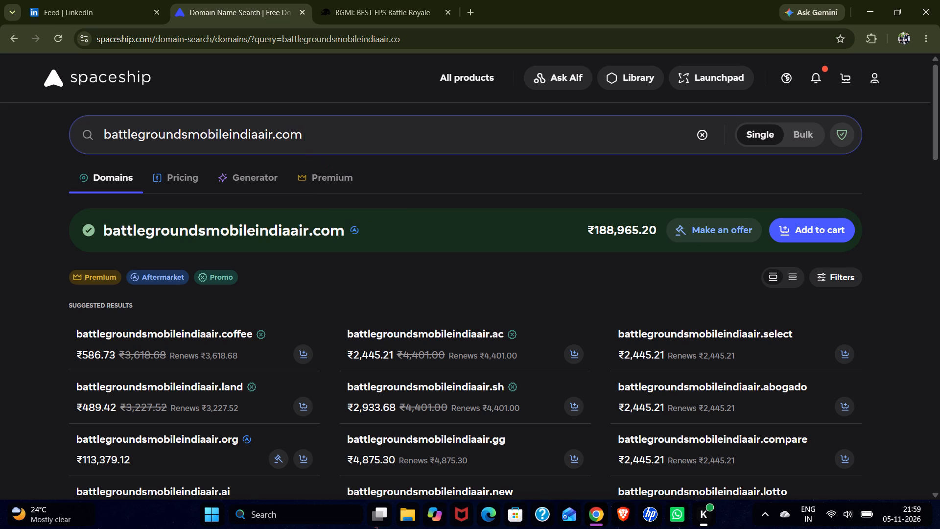
key(BackSpace)
key(BackSpace)
text(org)
key(BackSpace)
key(BackSpace)
key(BackSpace)
key(BackSpace)
key(Return)
key(Return)
click(299, 131)
key(Return)
key(Return)
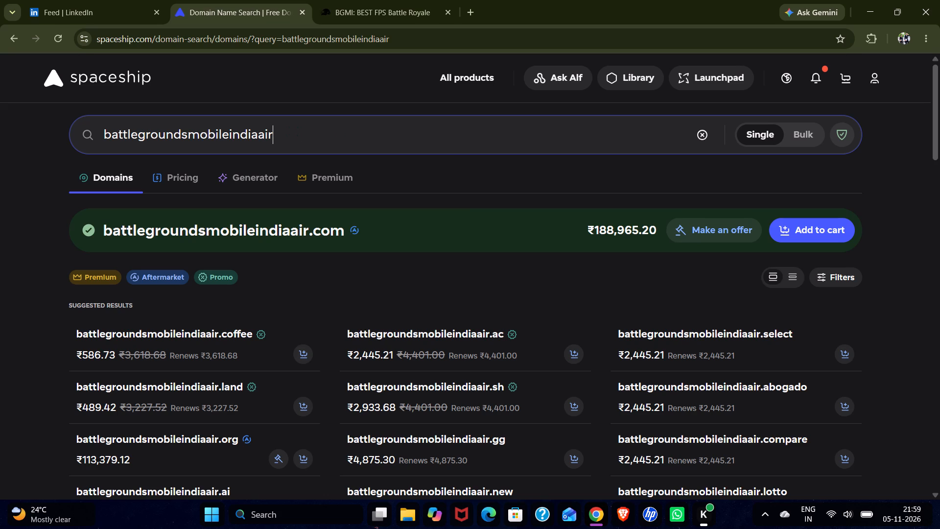
key(Return)
Search for battlegroundsmobileindiaair.org in the domain search.
key(period)
text(org)
key(Return)
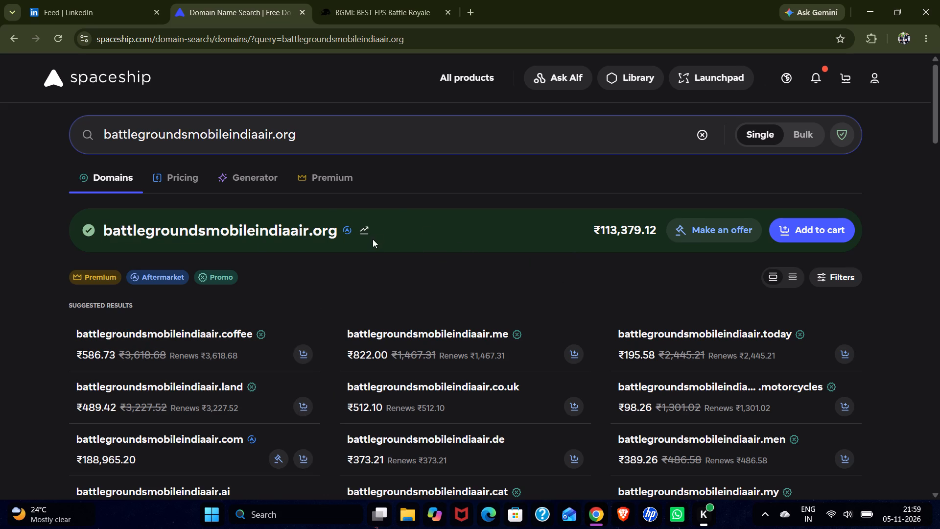
Open the details of battlegroundsmobileindiaair.org and examine its purchase and offer prices and the .org price history.
click(363, 231)
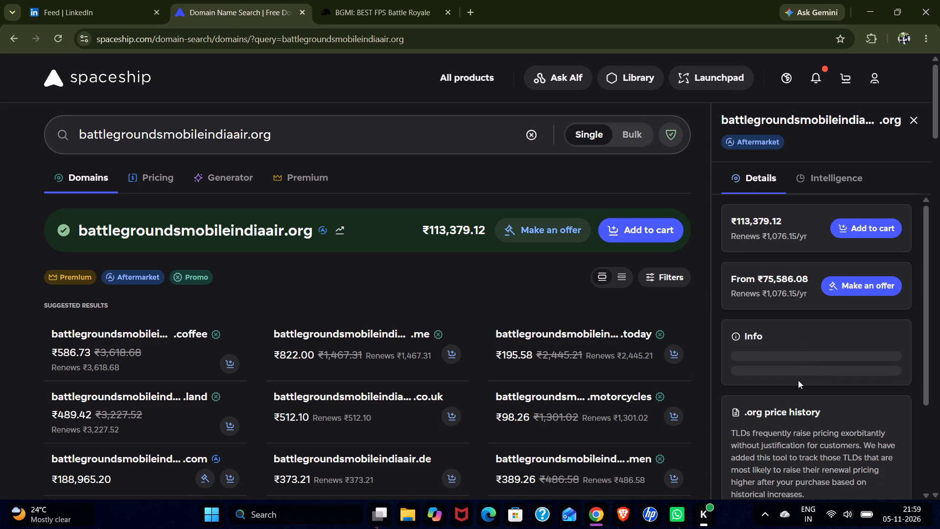
scroll(798, 380, right, 1)
scroll(816, 349, down, 1)
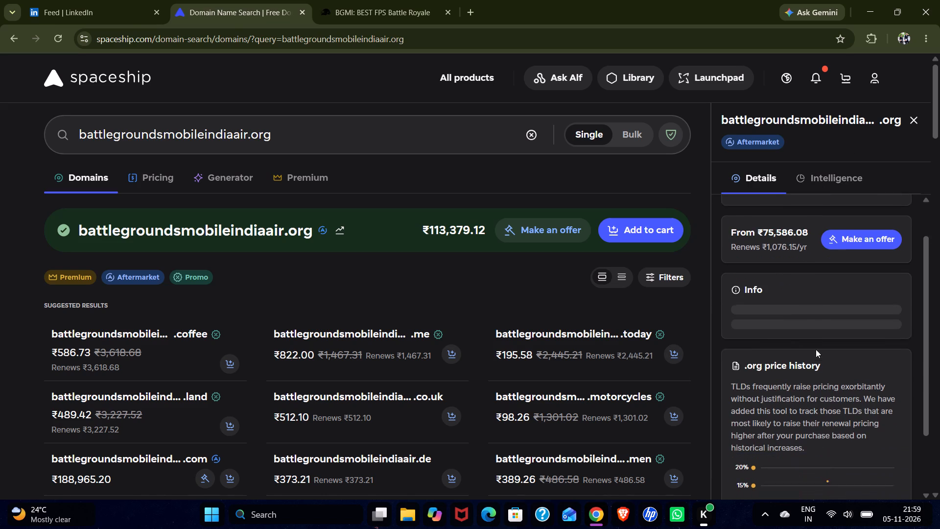
scroll(816, 349, down, 2)
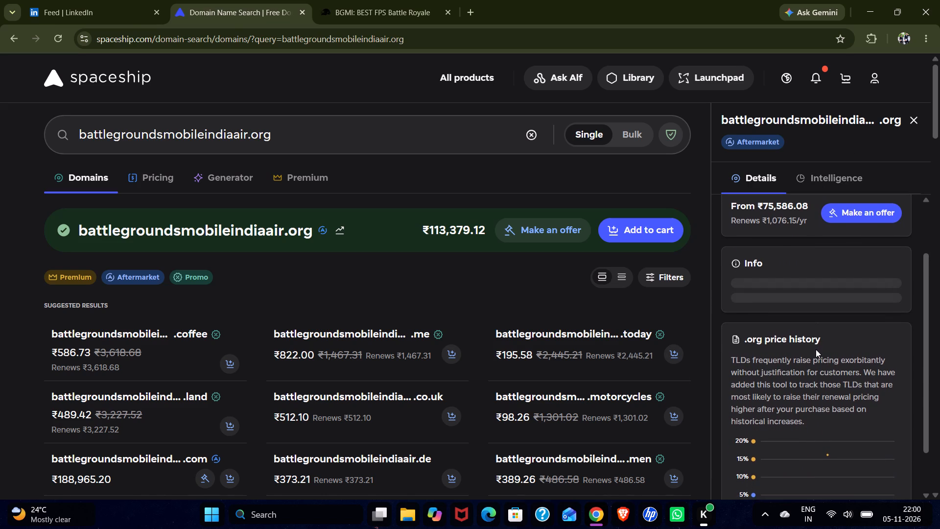
scroll(816, 349, down, 2)
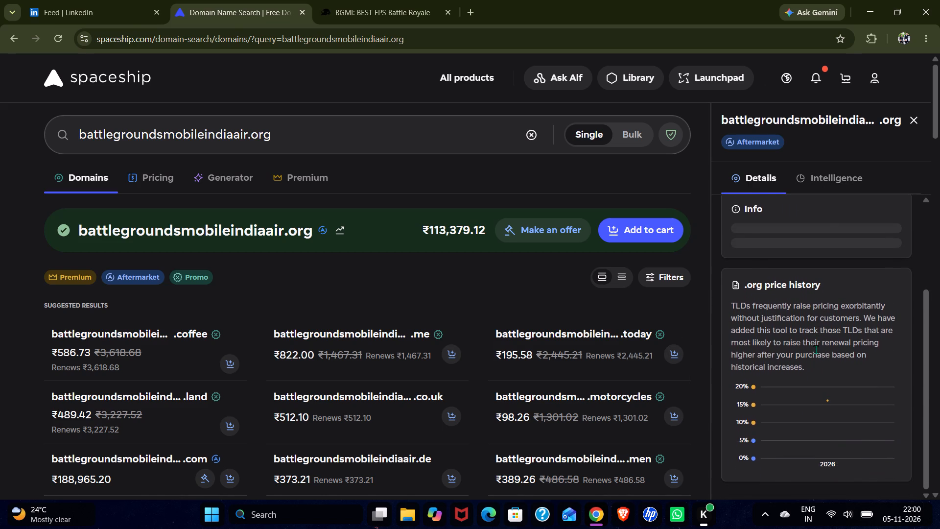
scroll(816, 349, up, 4)
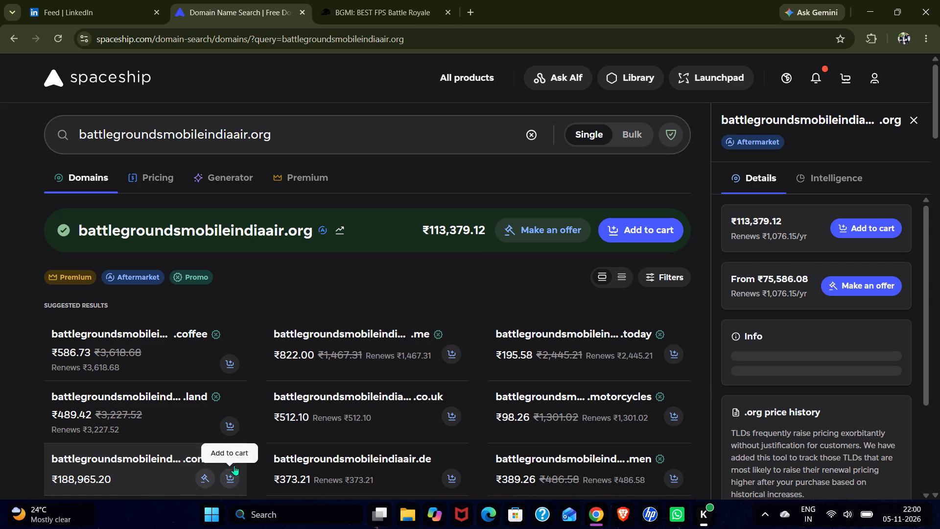
Open the details of battlegroundsmobileindiaair.com from the suggested results and examine its prices and the .com price history.
click(236, 457)
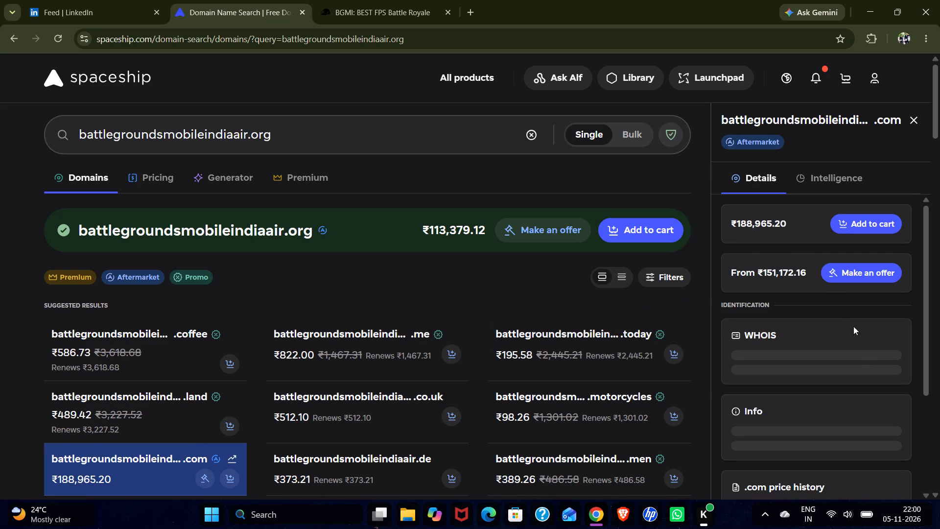
scroll(839, 371, down, 2)
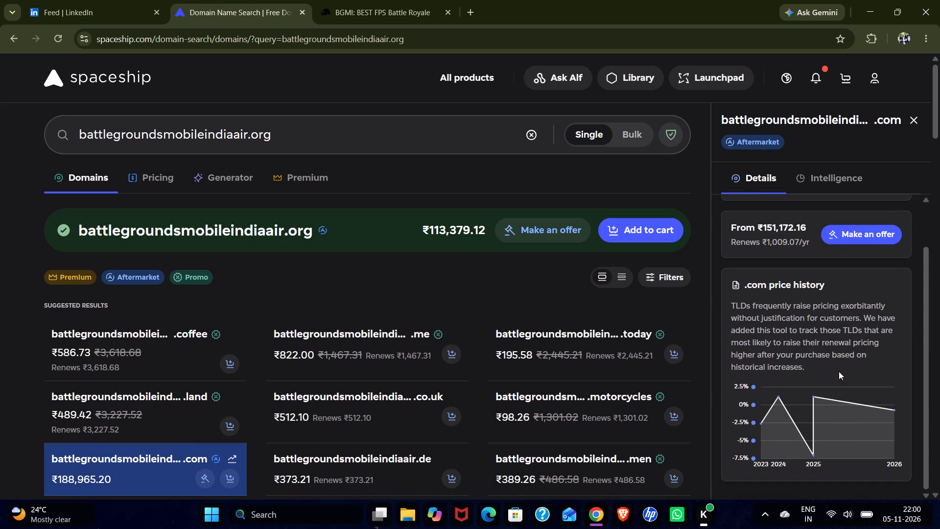
scroll(839, 371, up, 2)
scroll(839, 371, down, 2)
scroll(839, 371, up, 3)
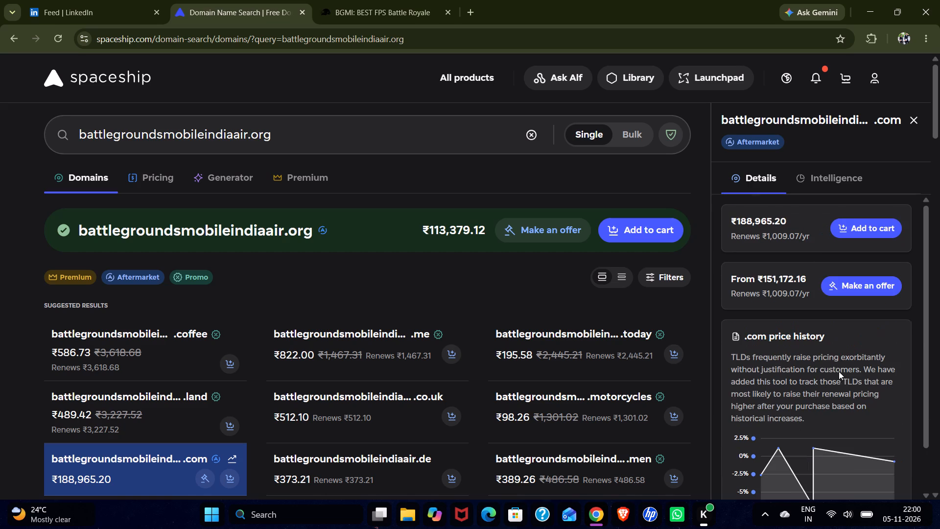
Close the Spaceship domain search and the BGMI game site, returning to the LinkedIn feed.
key(ctrl+w)
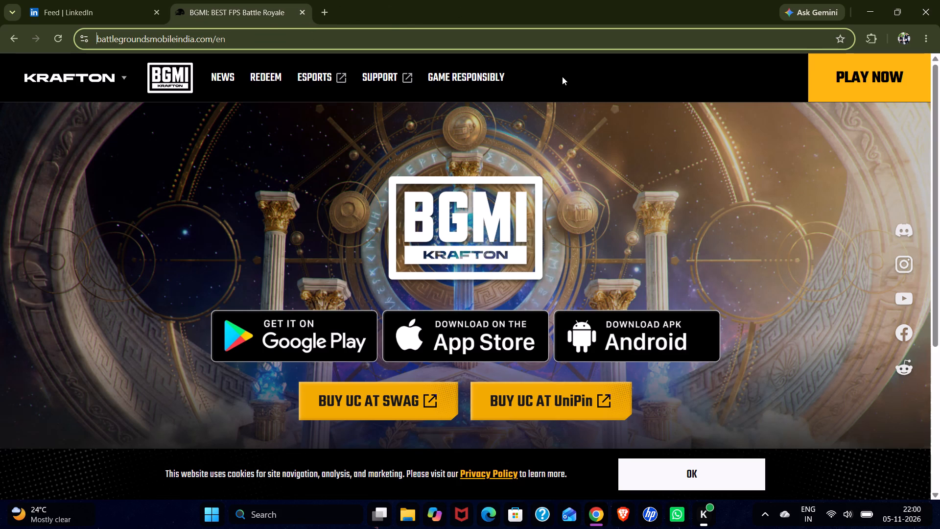
key(ctrl+w)
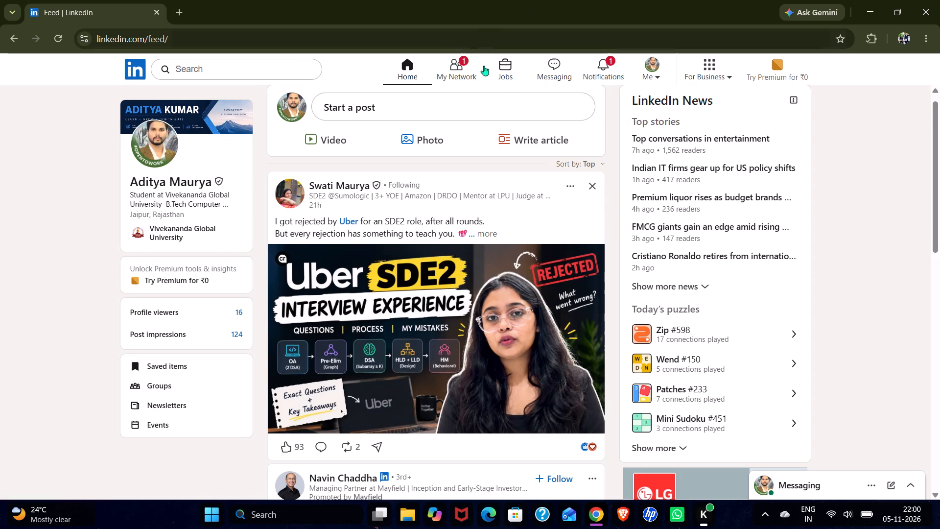
View the LinkedIn network invitations and open the notifications page.
click(465, 69)
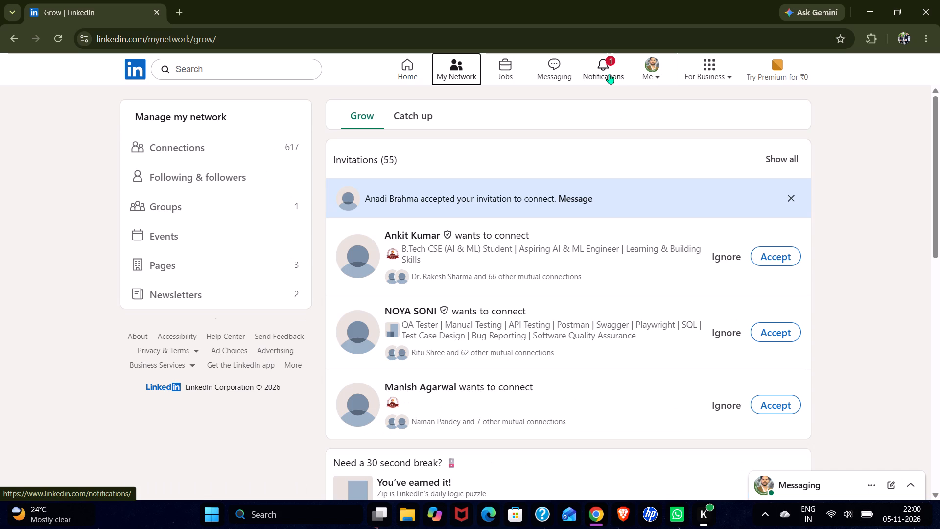
click(609, 74)
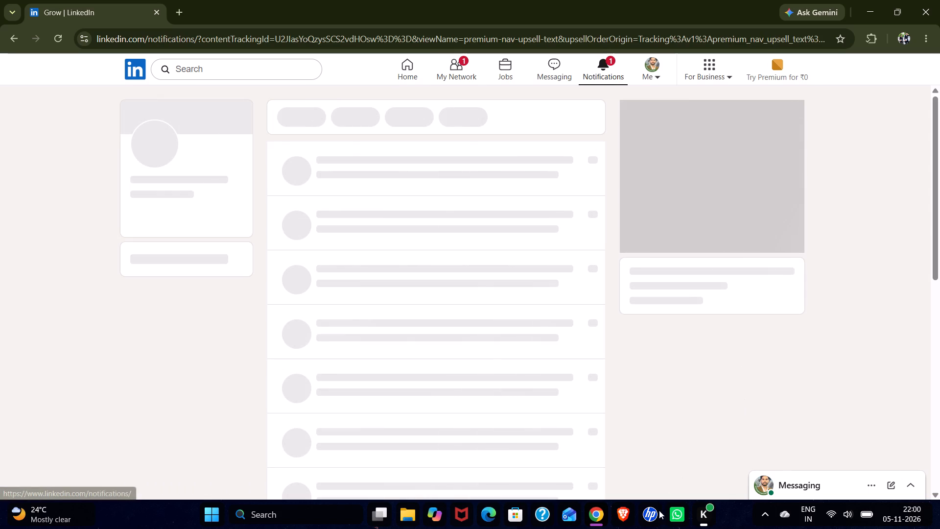
Switch to the Brave browser, where the YouTube video page is open.
click(619, 522)
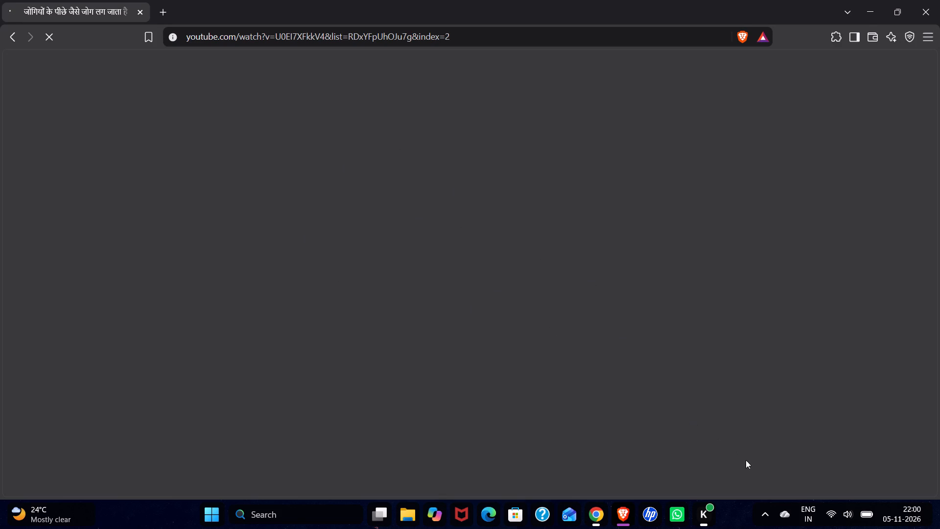
Check the Vivo T4 Ultra connection in the list of Wi-Fi networks, and close the list.
click(833, 522)
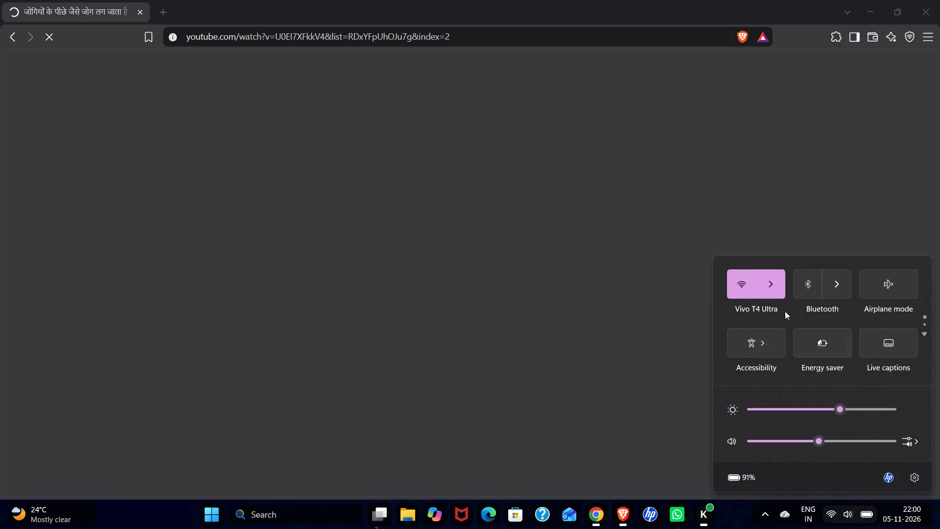
click(774, 289)
click(608, 225)
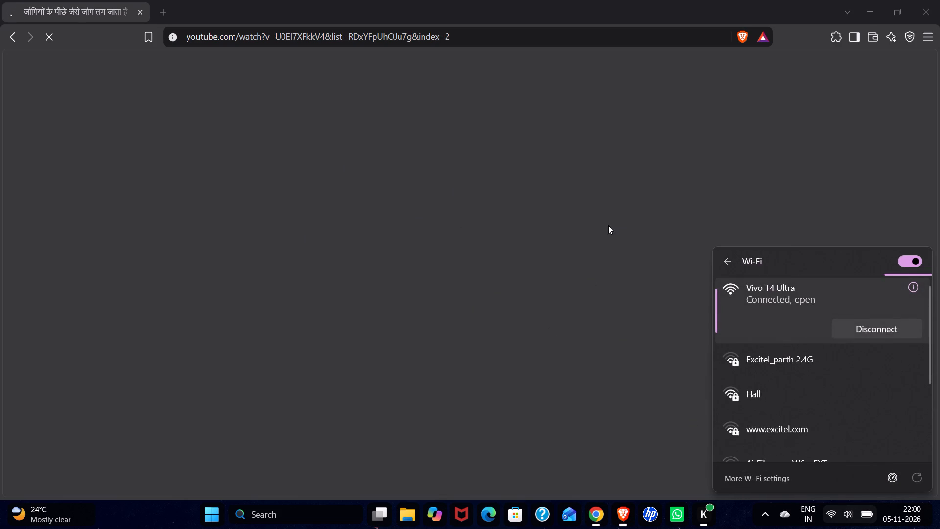